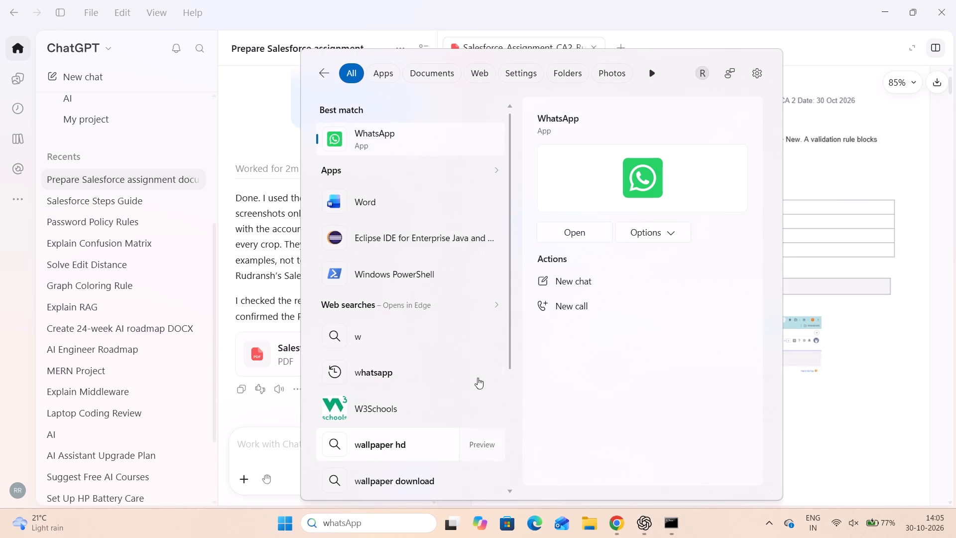
Open the WhatsApp app from the Windows search results.
left_click(577, 223)
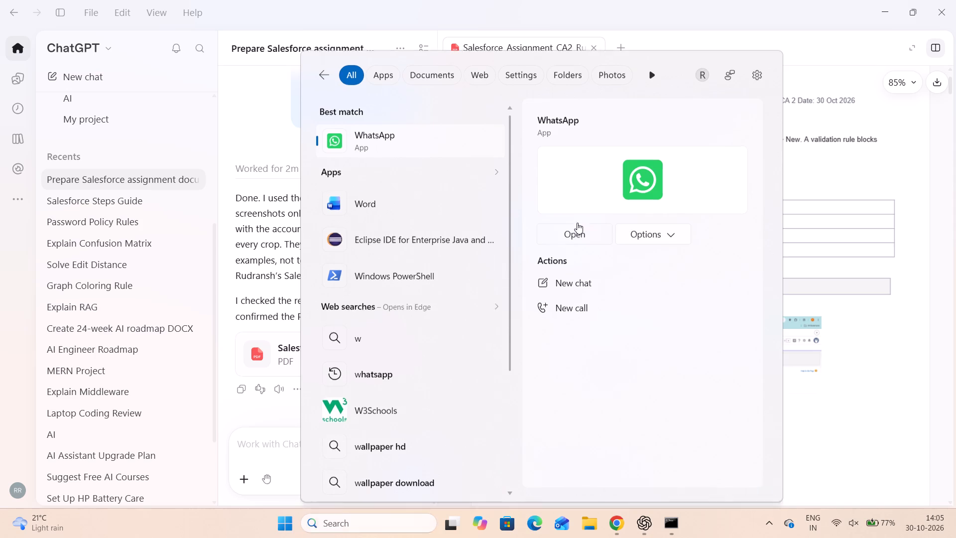
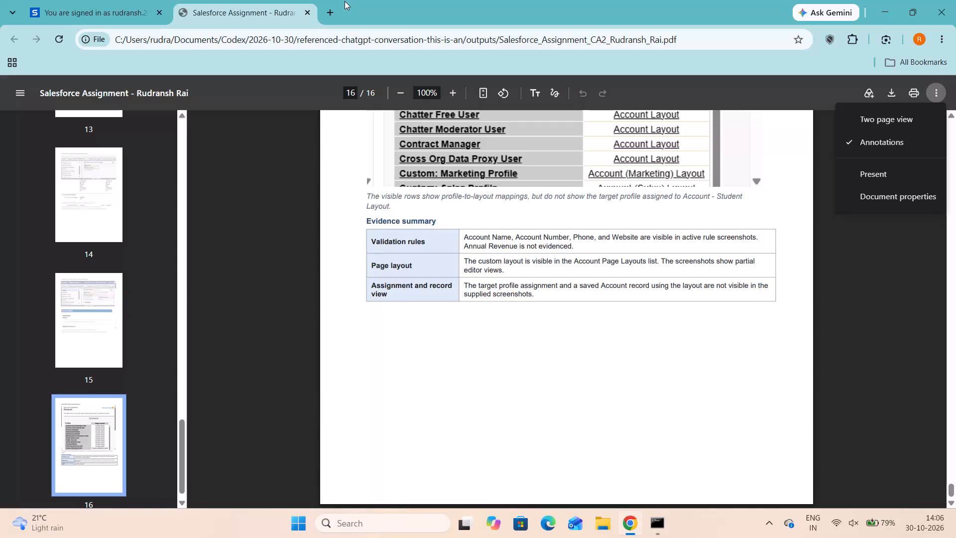
Open a new browser tab alongside the Salesforce assignment PDF.
left_click(335, 4)
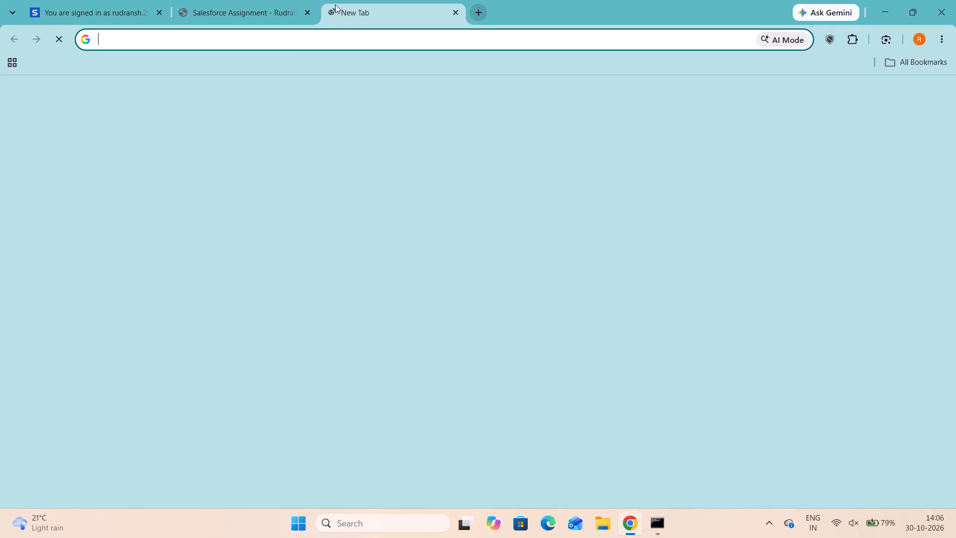
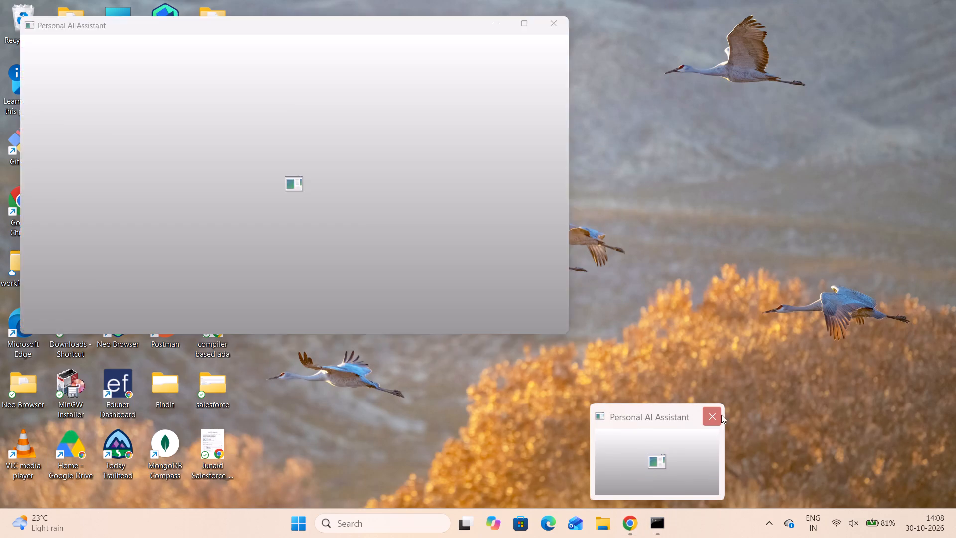
Close the unresponsive Personal AI Assistant window from its taskbar preview.
left_click(719, 413)
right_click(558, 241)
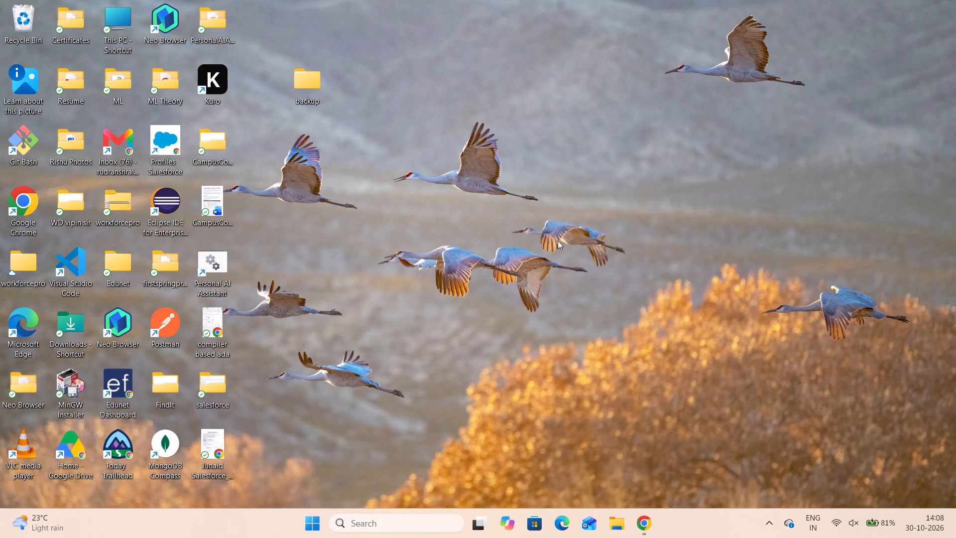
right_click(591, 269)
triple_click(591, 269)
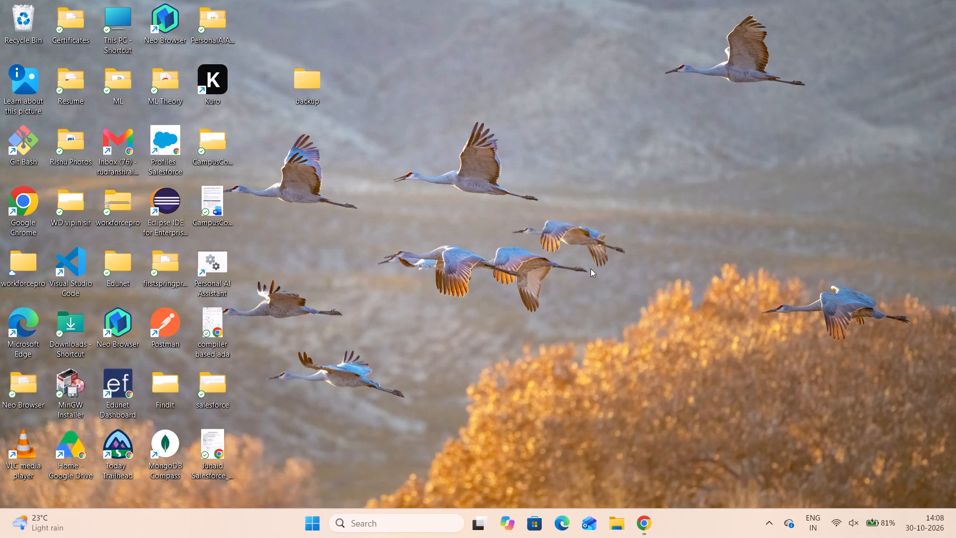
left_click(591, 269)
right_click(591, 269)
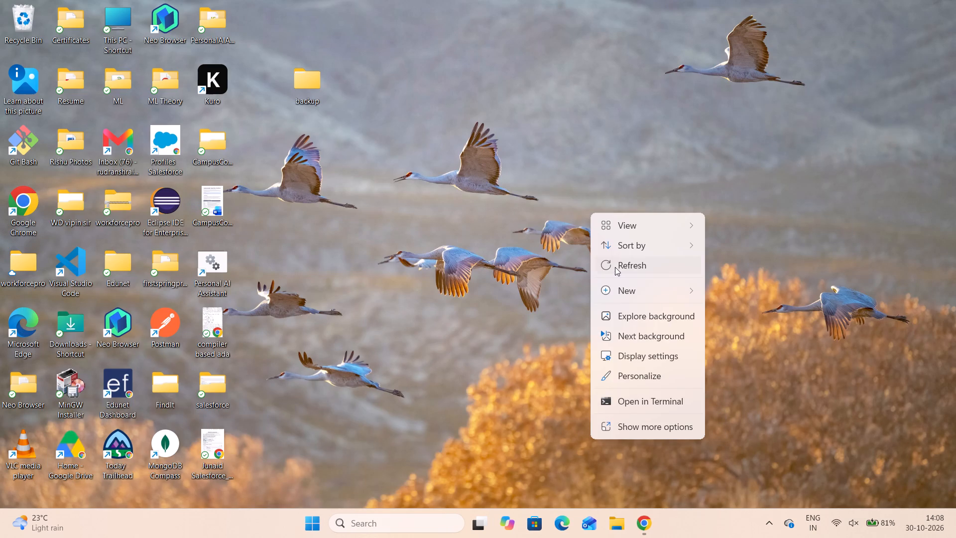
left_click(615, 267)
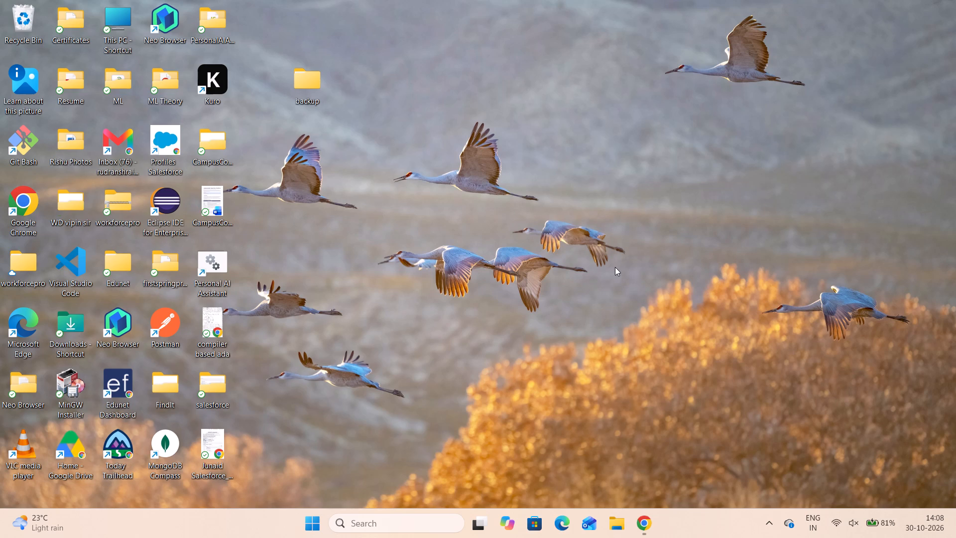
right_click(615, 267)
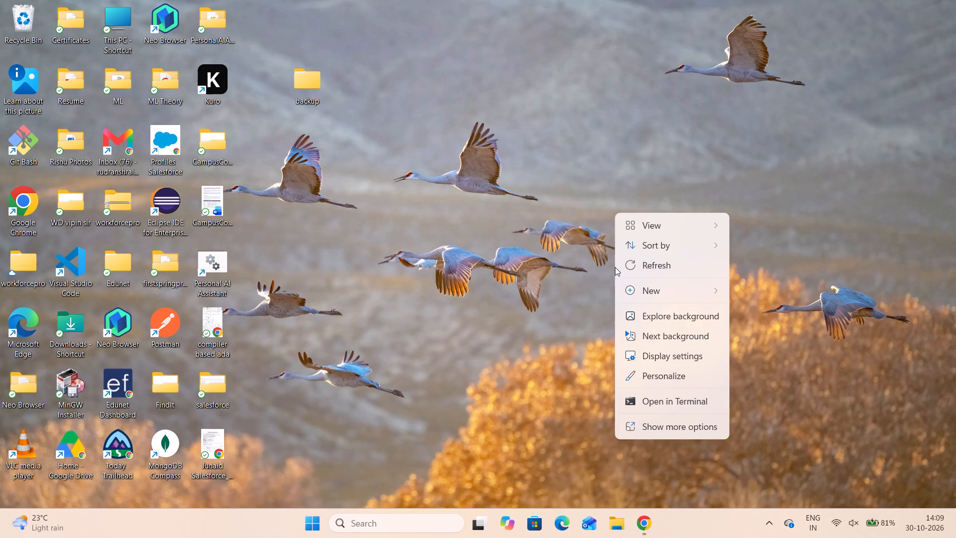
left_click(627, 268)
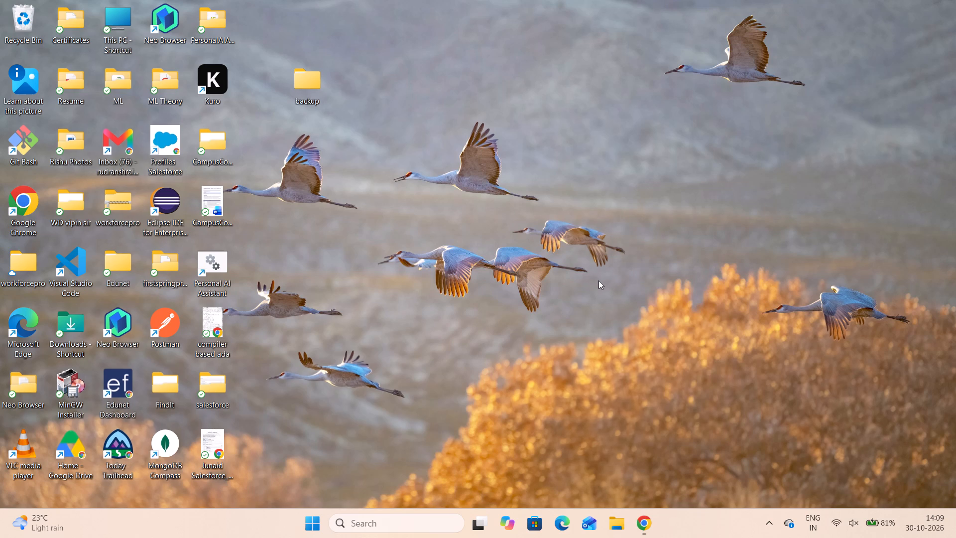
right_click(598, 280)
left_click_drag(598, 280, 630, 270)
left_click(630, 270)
left_click(428, 518)
key("c")
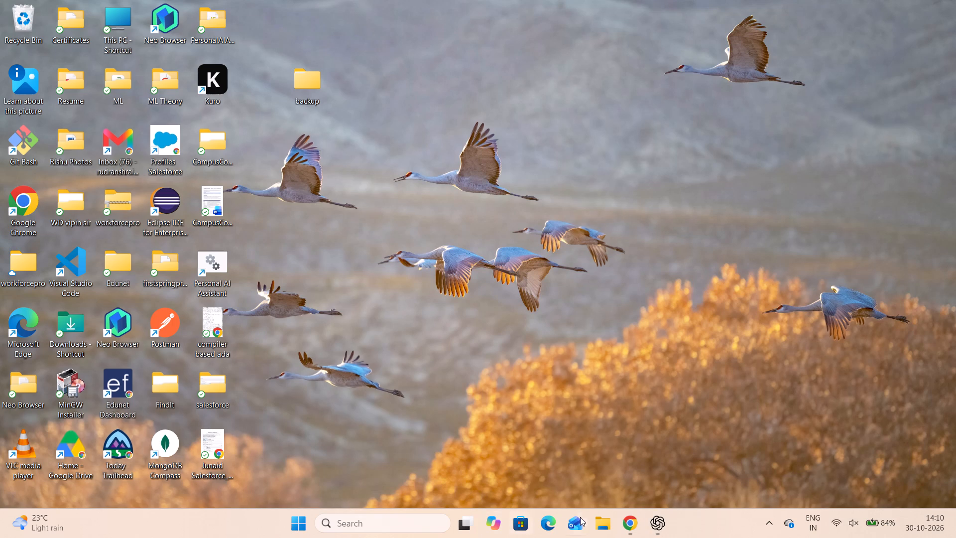
double_click(597, 519)
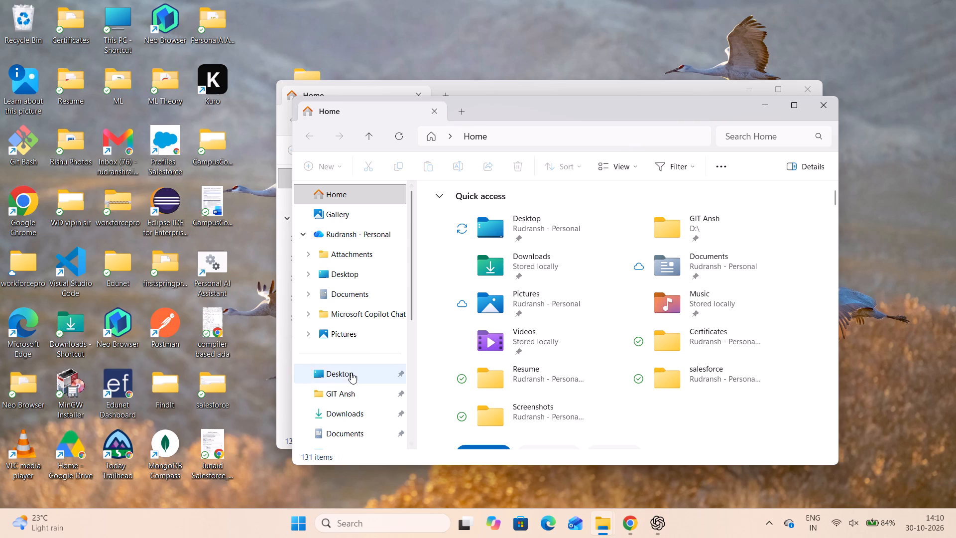
left_click(347, 415)
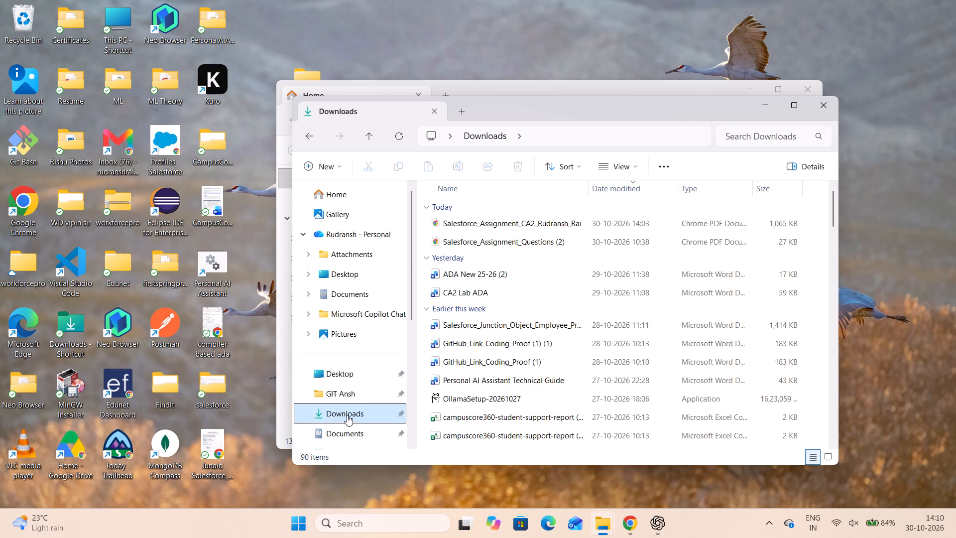
double_click(464, 223)
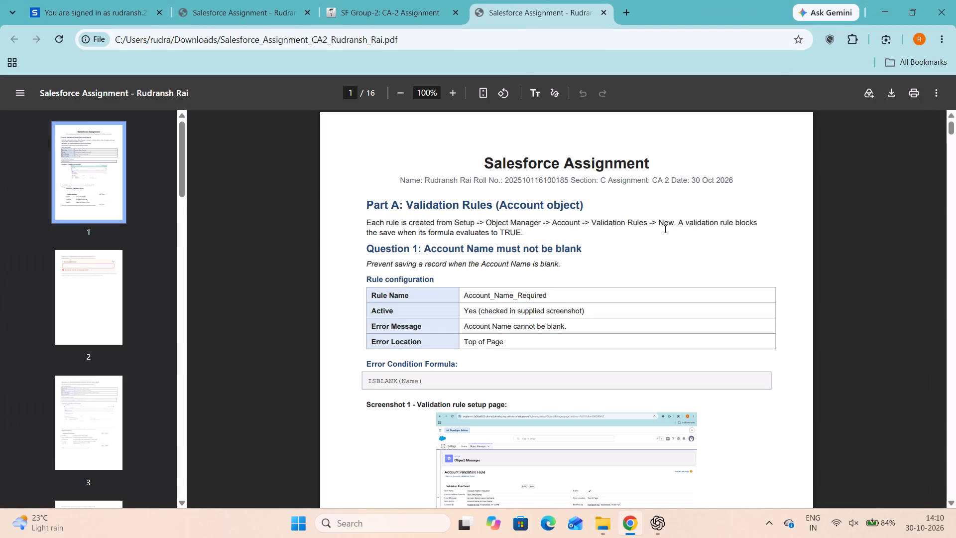
scroll(664, 229, "down", 3)
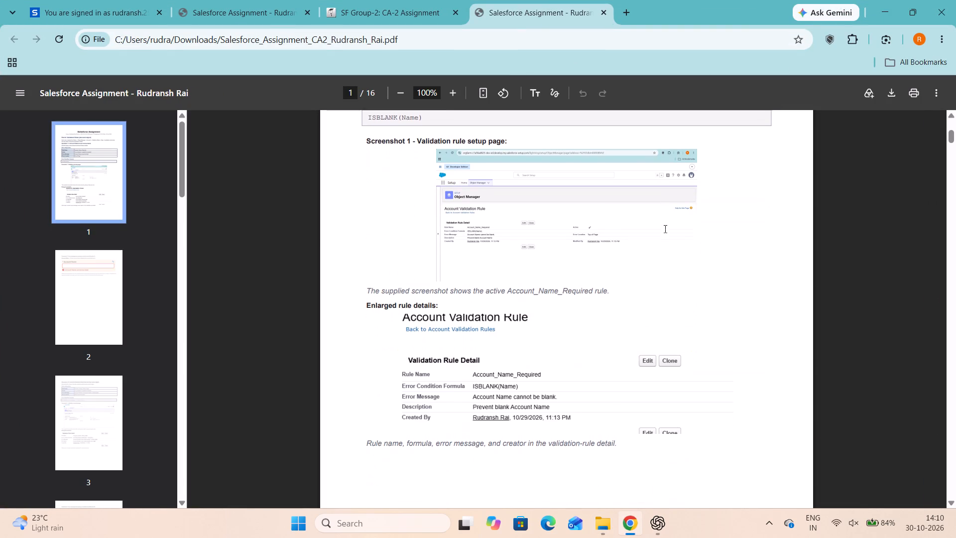
scroll(664, 229, "down", 1)
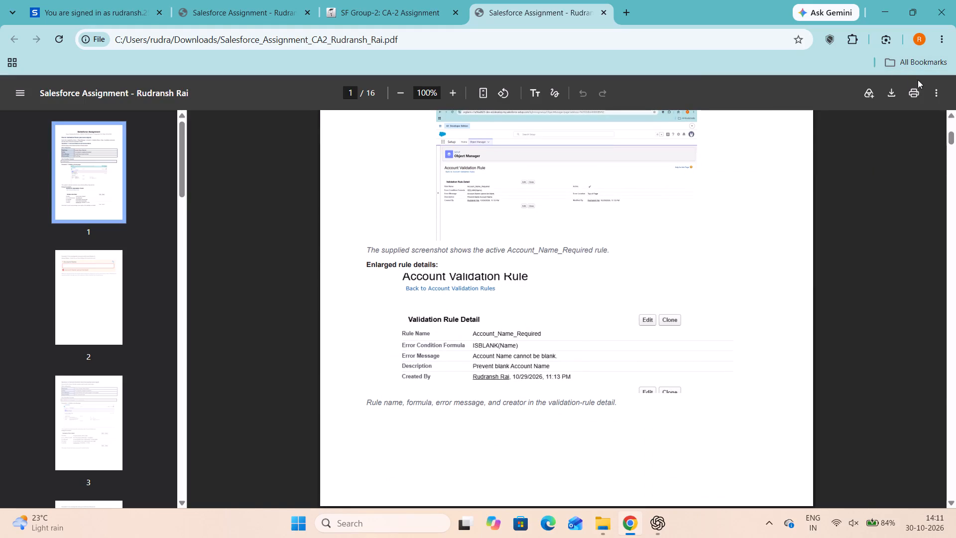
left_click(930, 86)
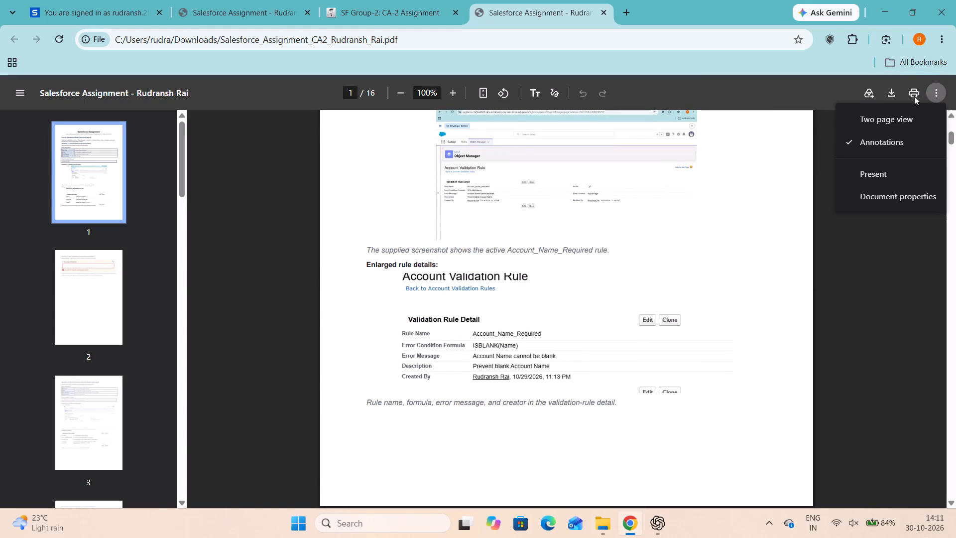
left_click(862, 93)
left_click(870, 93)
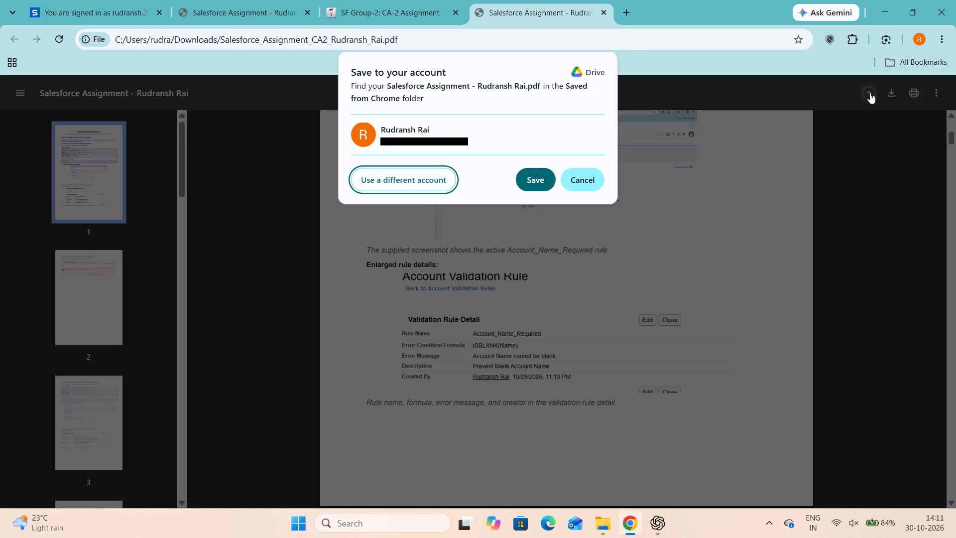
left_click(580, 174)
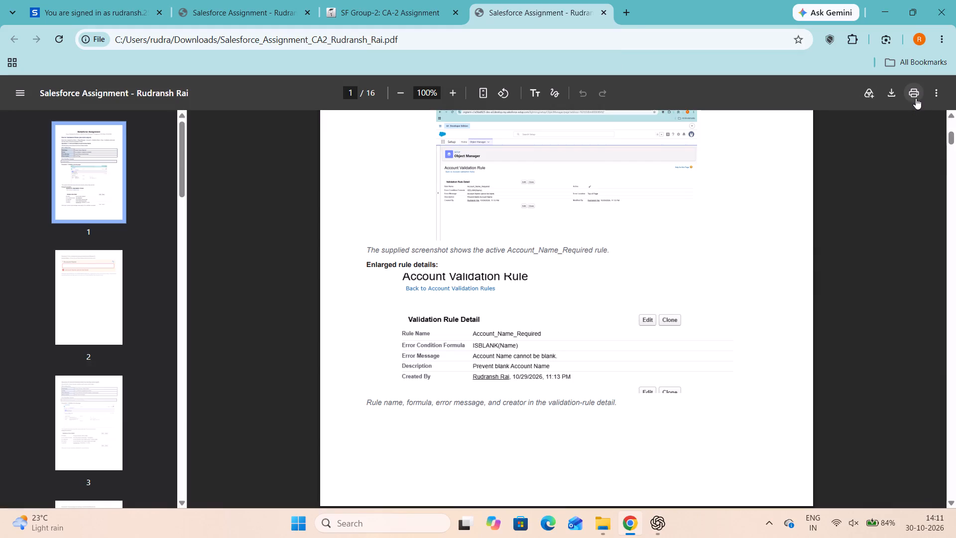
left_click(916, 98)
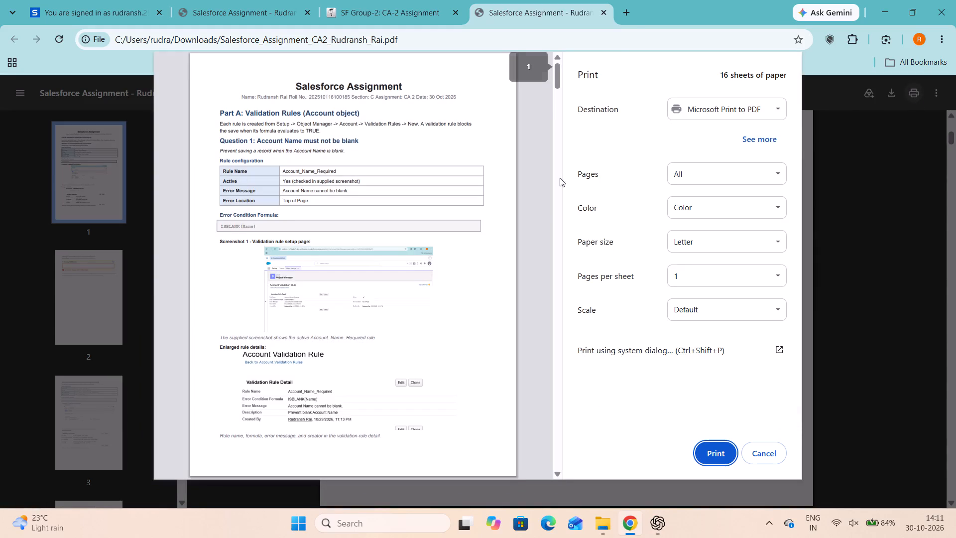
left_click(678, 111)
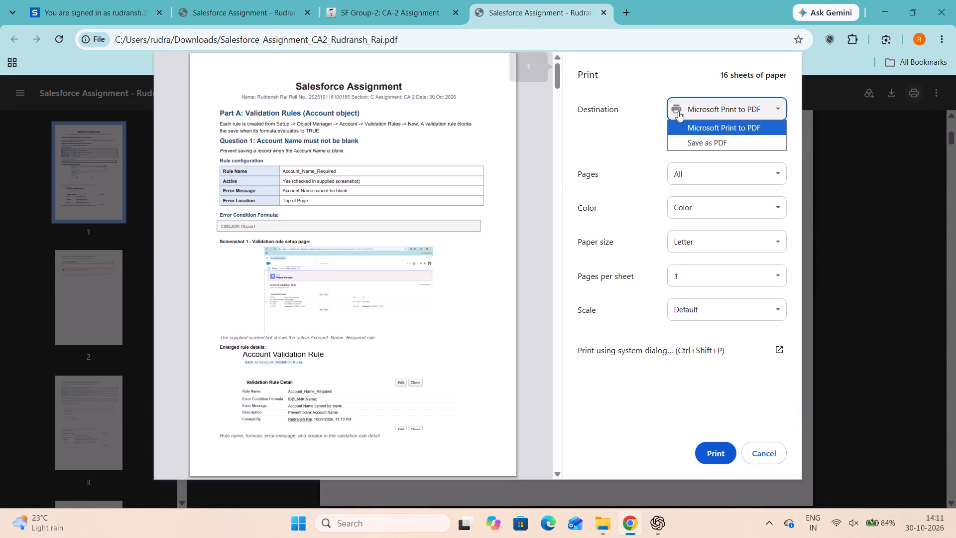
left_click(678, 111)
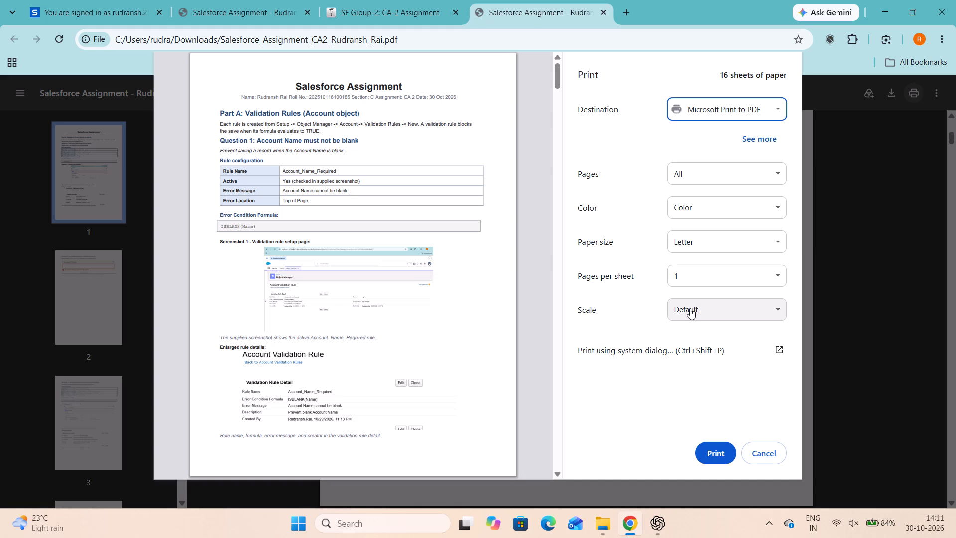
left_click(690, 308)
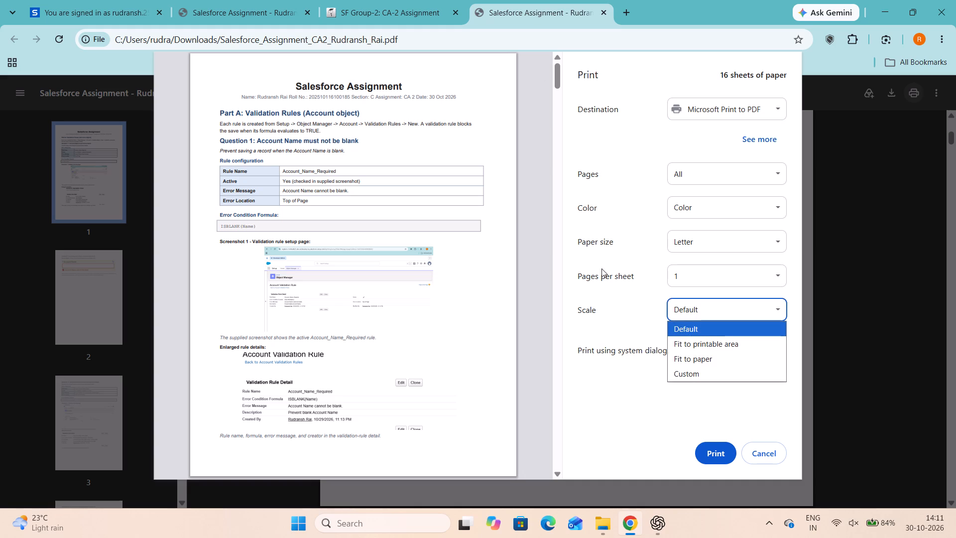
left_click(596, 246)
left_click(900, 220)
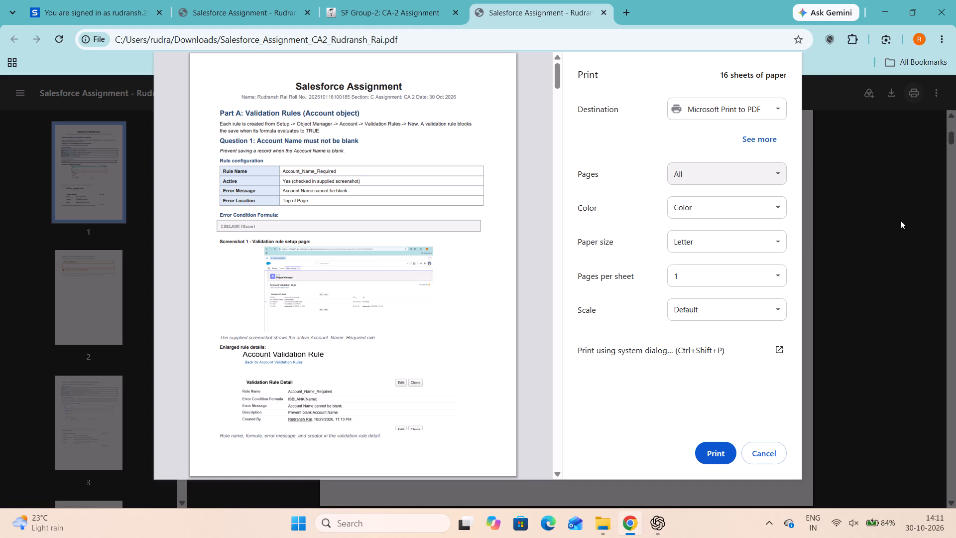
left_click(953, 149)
Close the tab showing the downloaded Salesforce assignment PDF together with its open print preview.
left_click(607, 16)
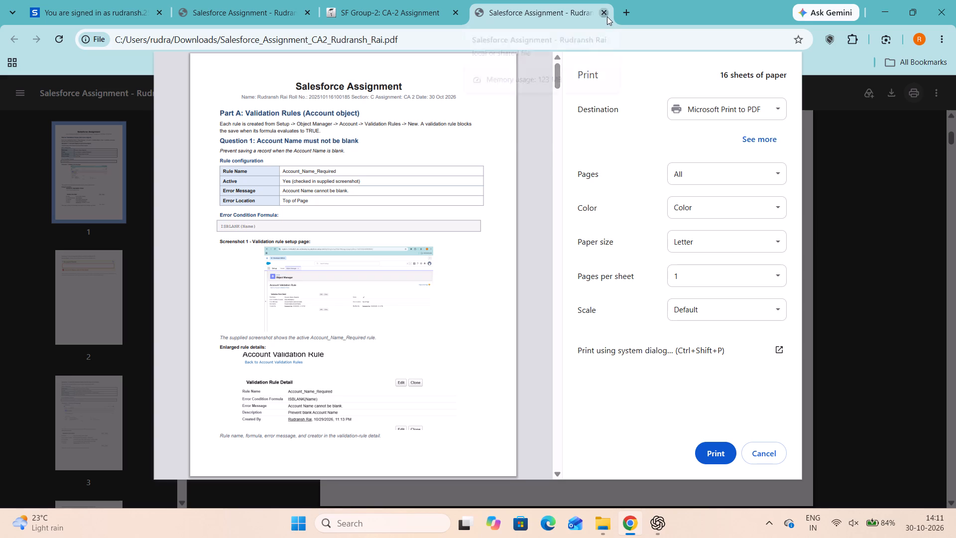
left_click(540, 120)
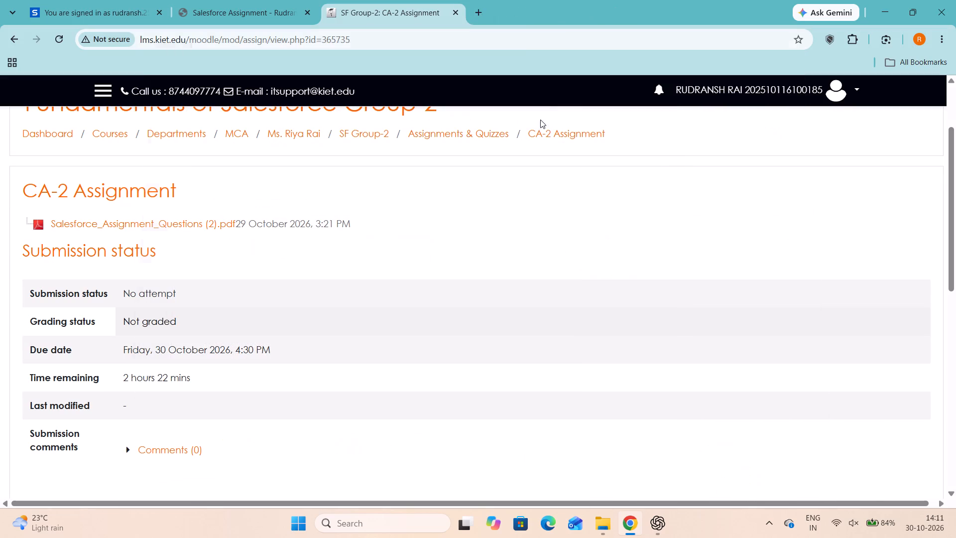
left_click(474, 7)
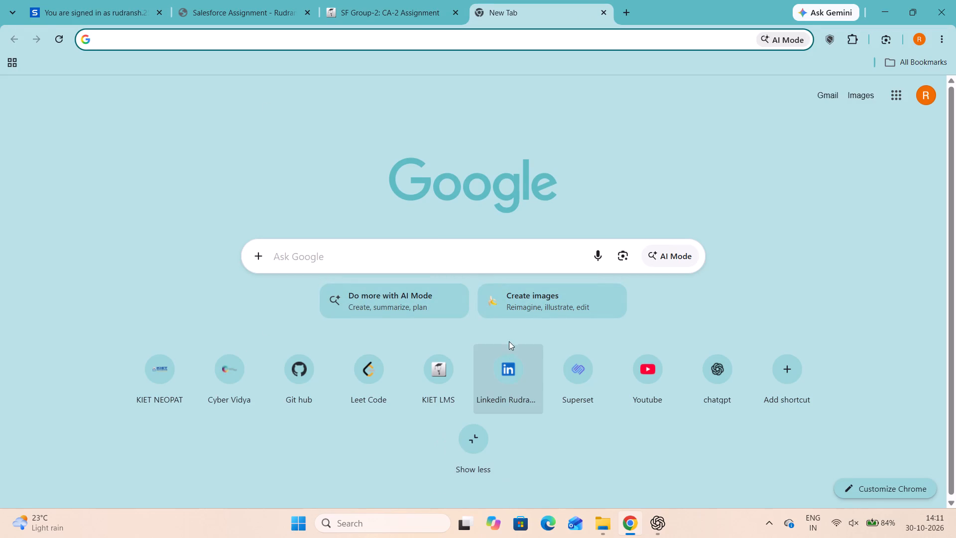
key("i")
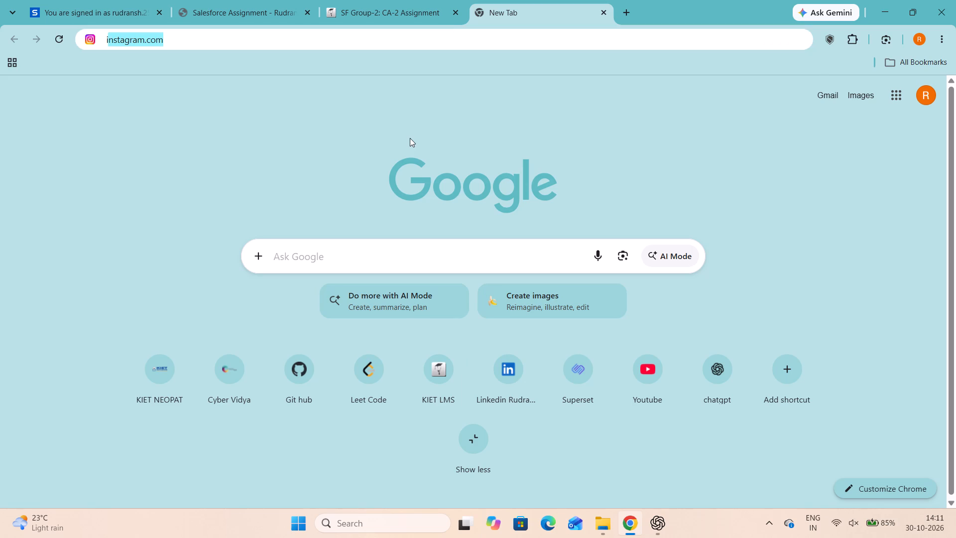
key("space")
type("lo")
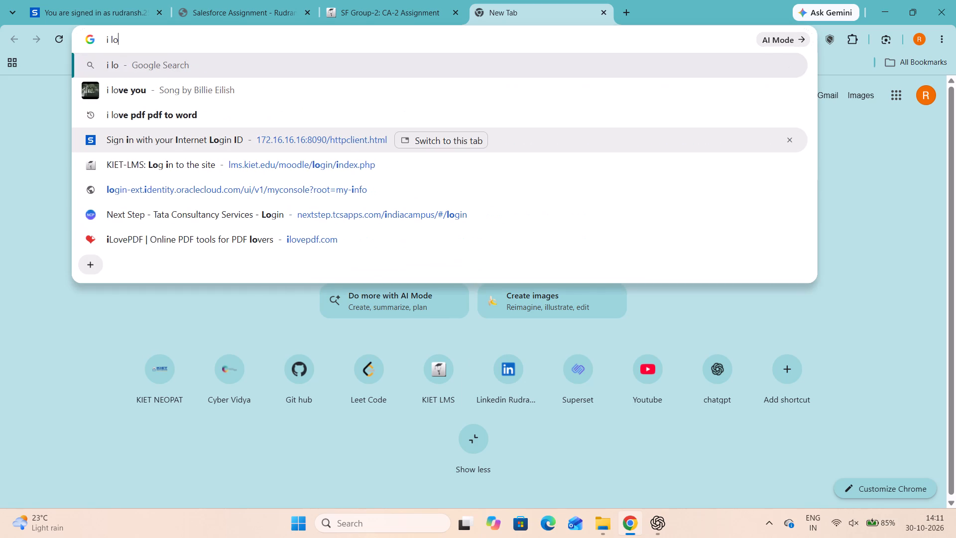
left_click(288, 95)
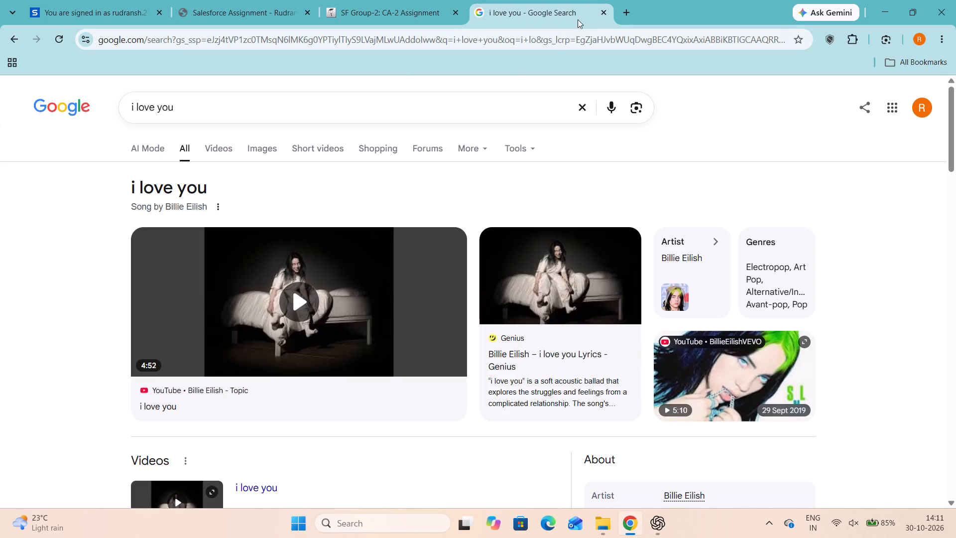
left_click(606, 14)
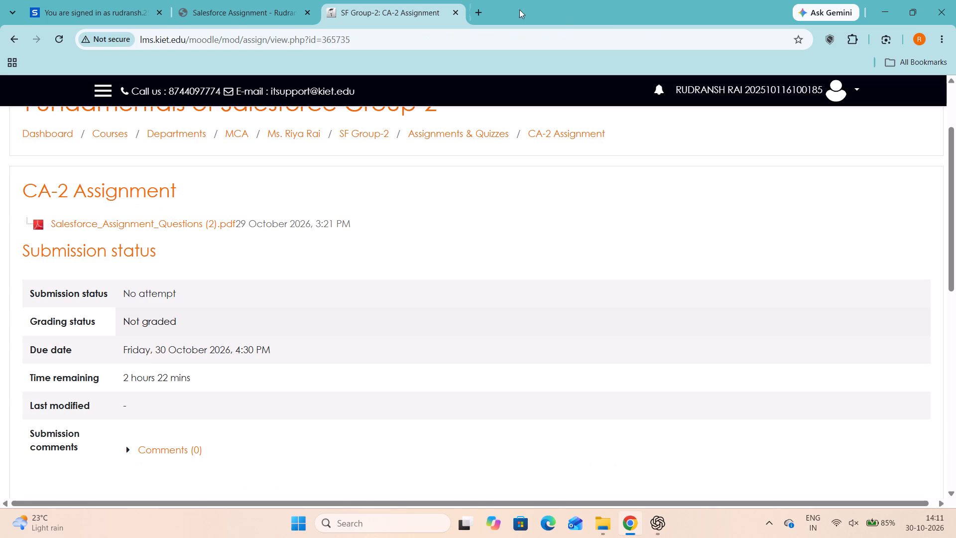
Search for "i love pdf pdf to word" in a new tab and open iLovePDF's PDF to Word converter.
left_click(484, 11)
type("i love")
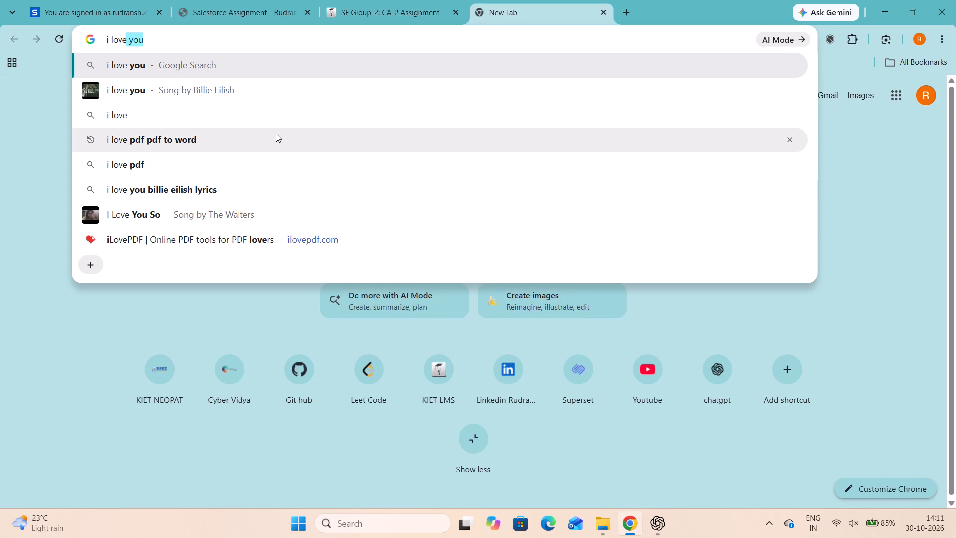
left_click(272, 138)
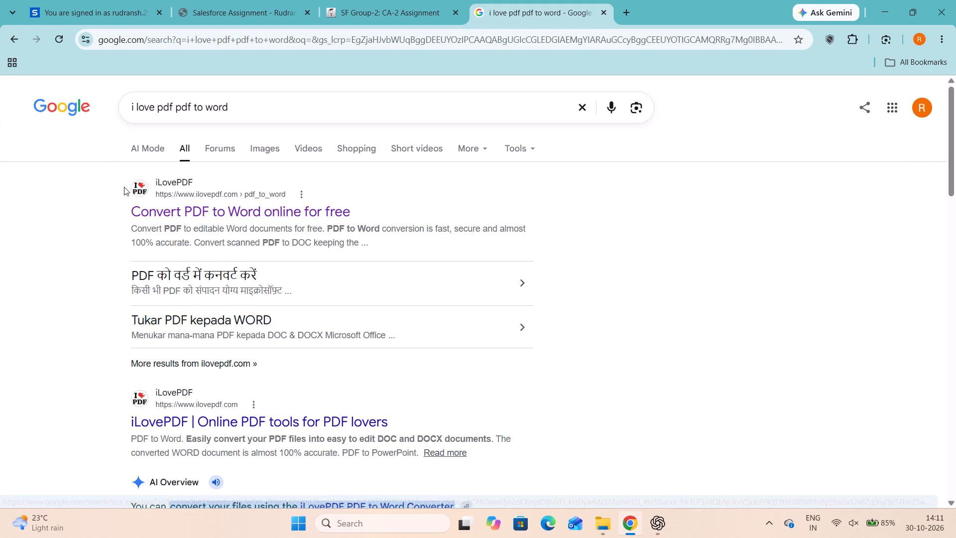
left_click(153, 217)
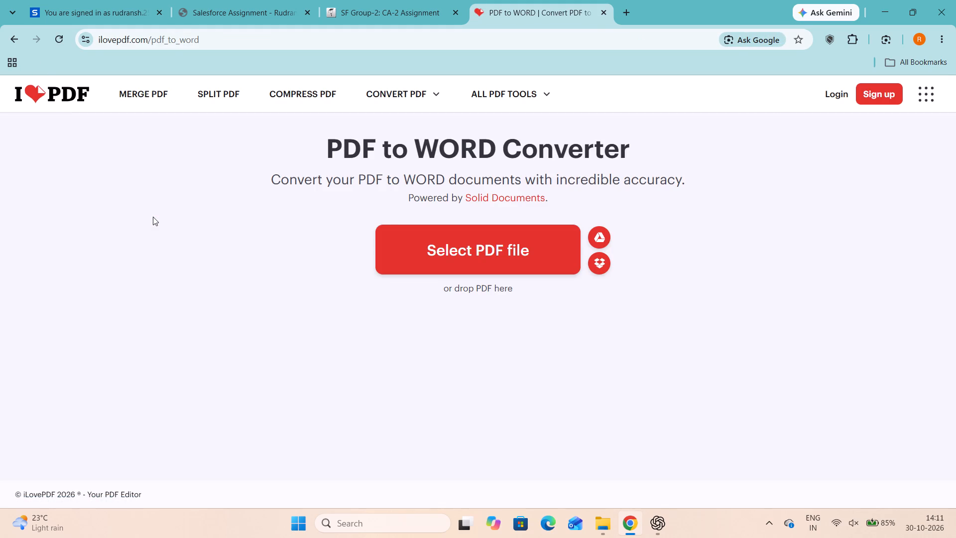
Load the newly downloaded Salesforce CA2 assignment PDF from the Downloads folder into the converter and start its conversion to Word.
left_click(420, 254)
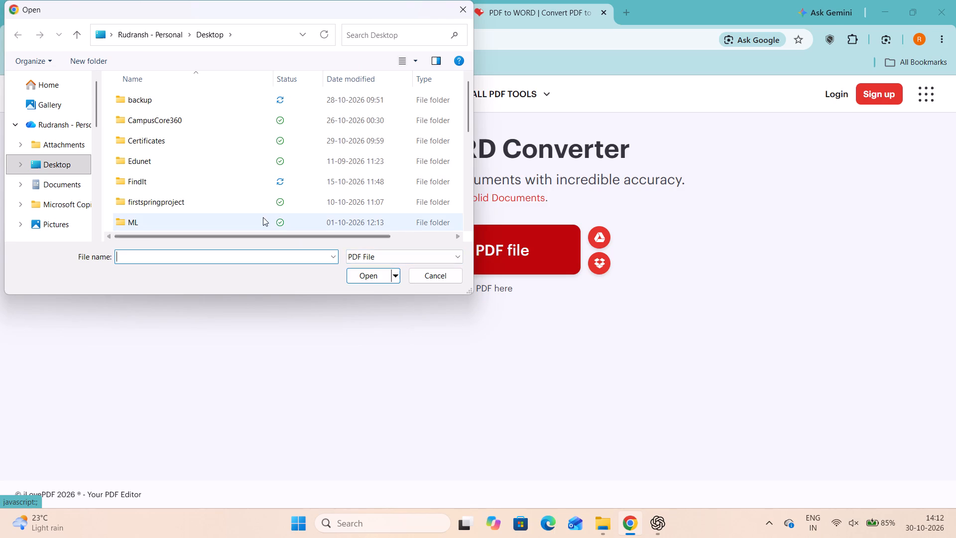
scroll(34, 176, "down", 2)
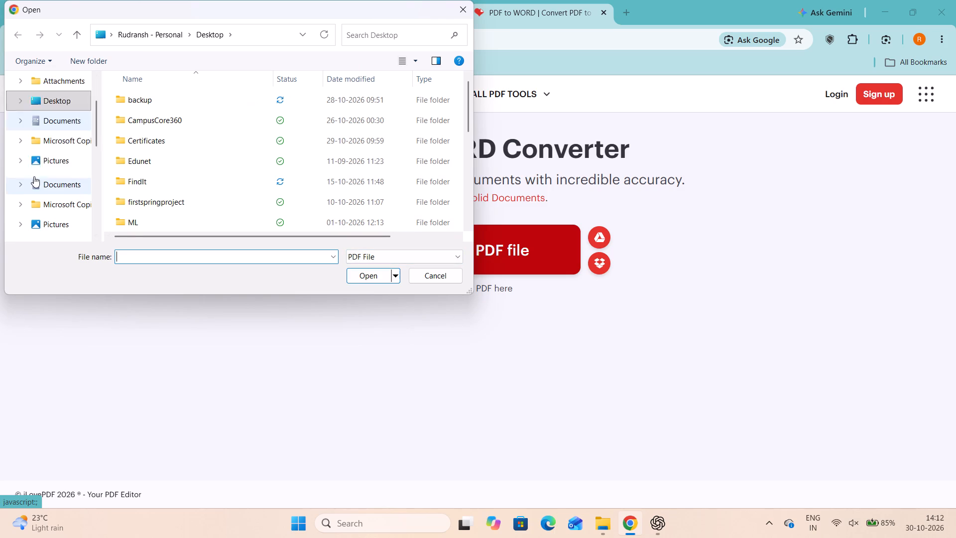
scroll(34, 176, "down", 1)
left_click(34, 176)
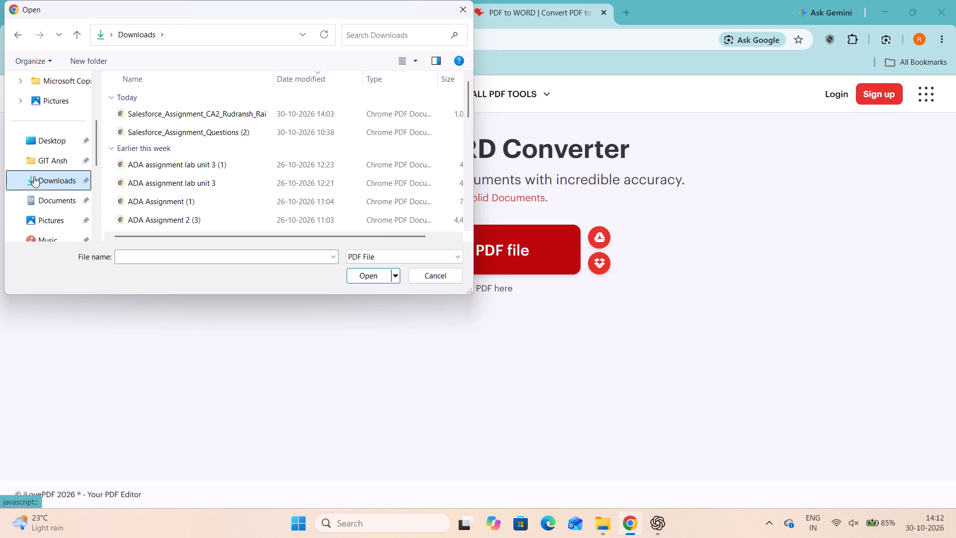
left_click(145, 108)
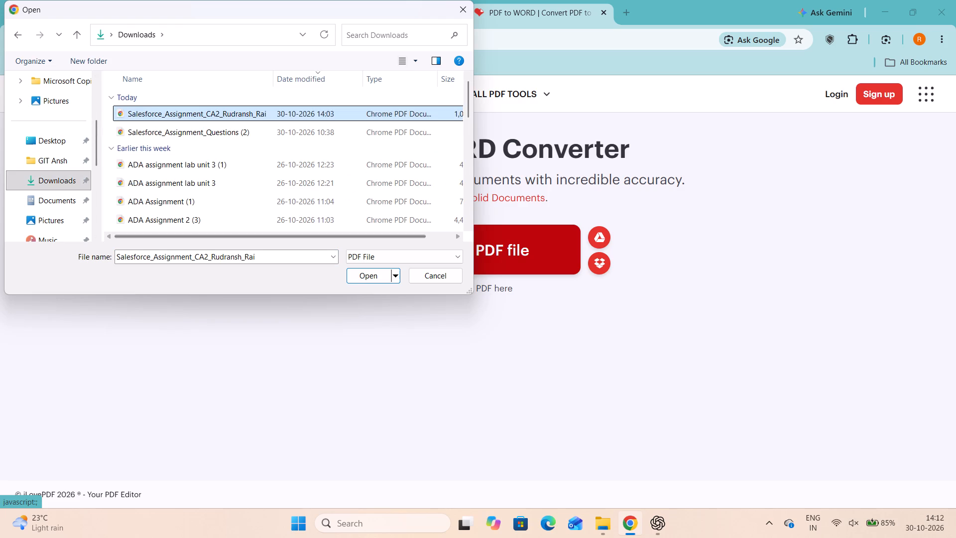
left_click(358, 271)
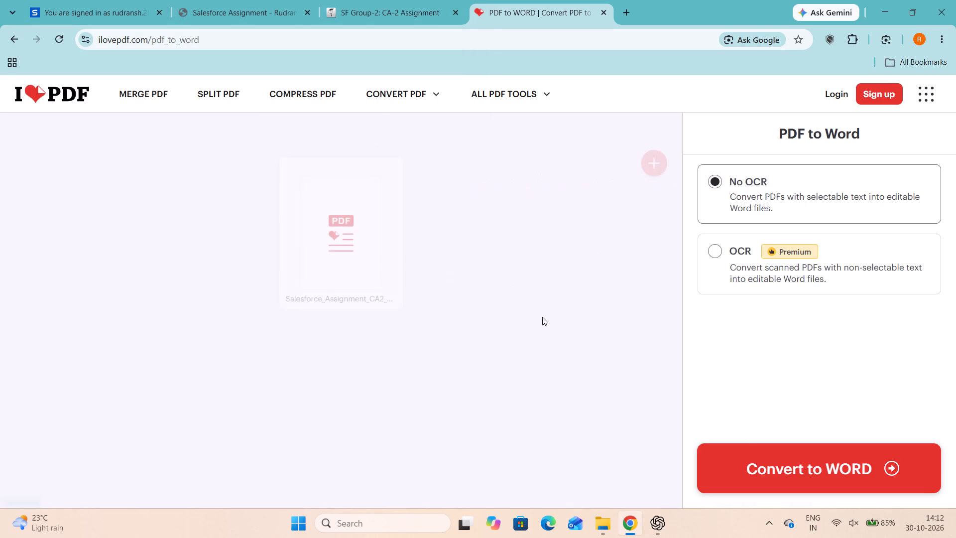
left_click(748, 458)
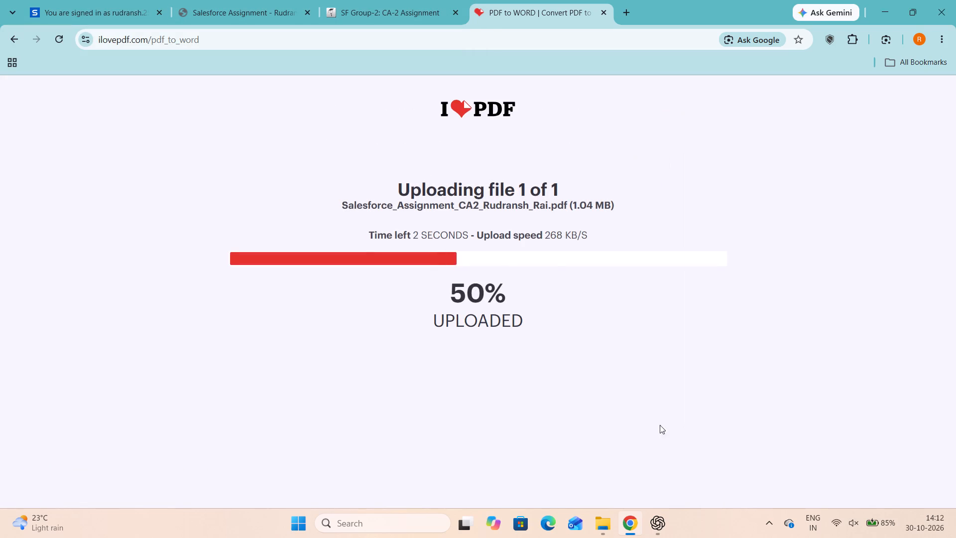
left_click(607, 396)
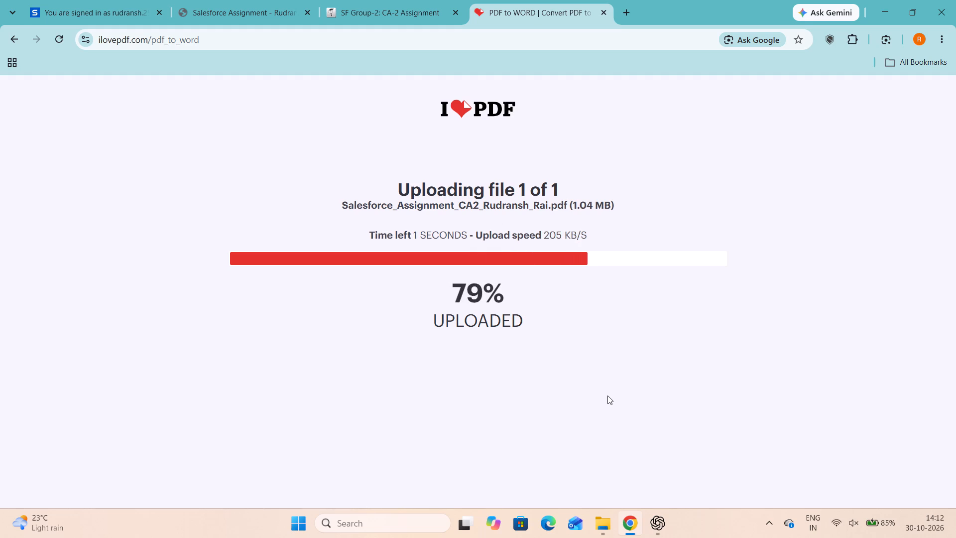
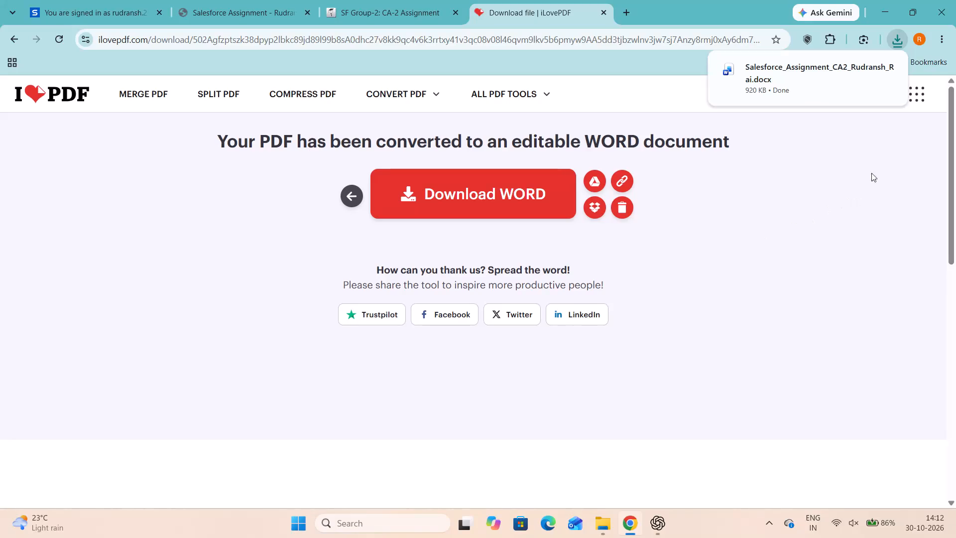
Open the downloaded Word version of the Salesforce CA2 assignment and enable editing in a maximized window.
left_click(887, 63)
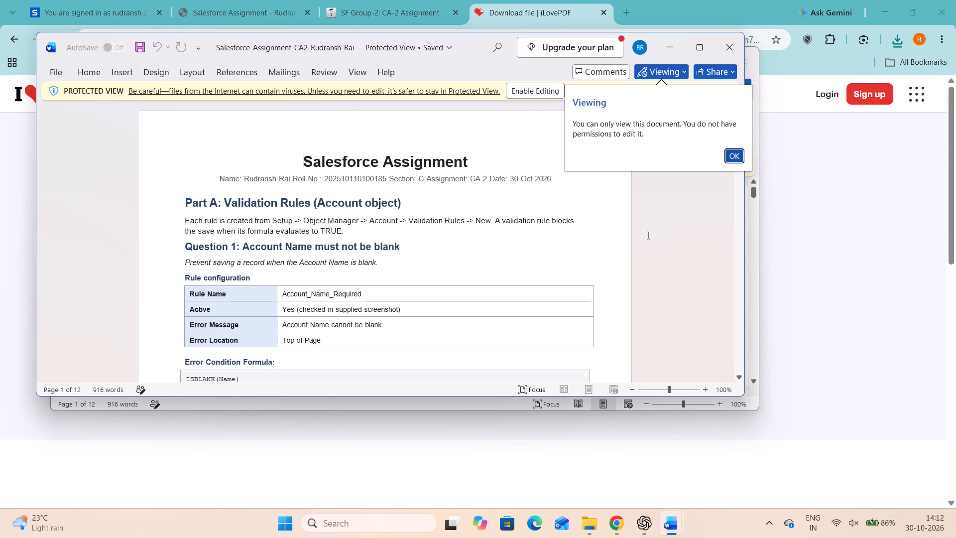
left_click_drag(647, 235, 491, 3)
left_click_drag(491, 3, 590, 0)
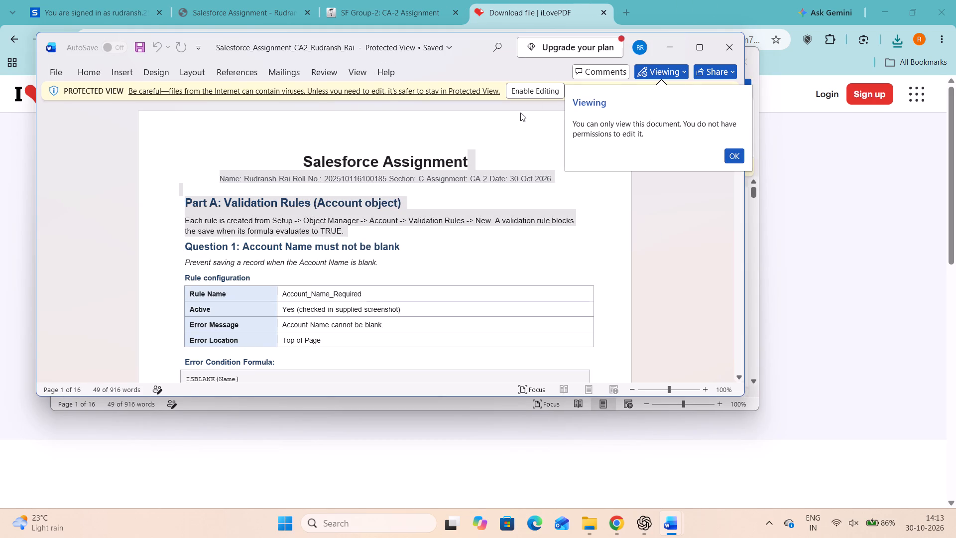
left_click(525, 94)
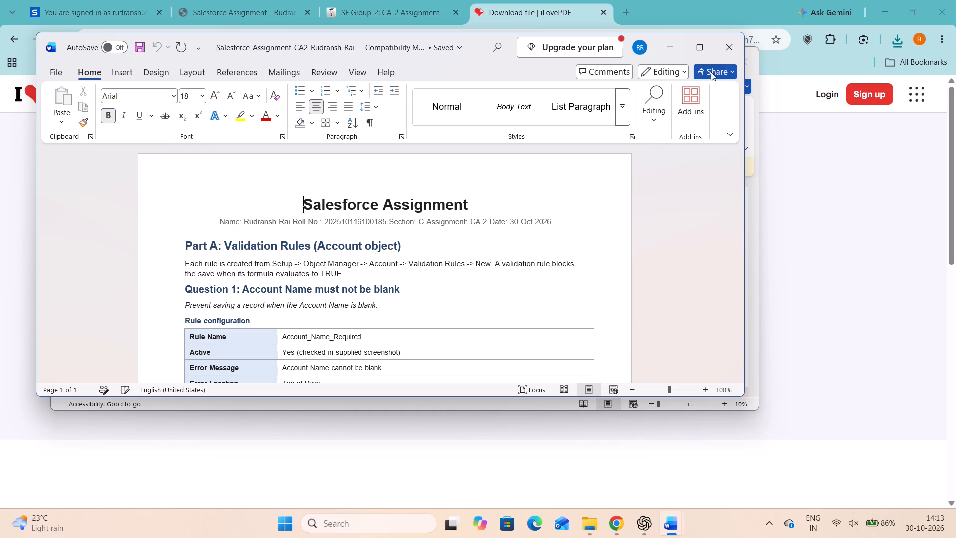
left_click(709, 43)
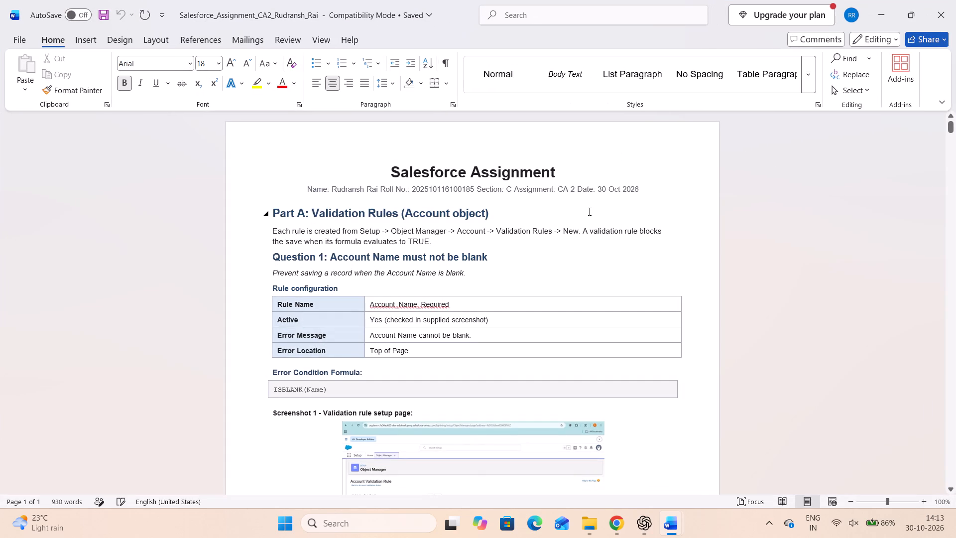
Delete the italic "Reference test example" note below the Account Name error screenshot for Question 1.
scroll(589, 211, "down", 6)
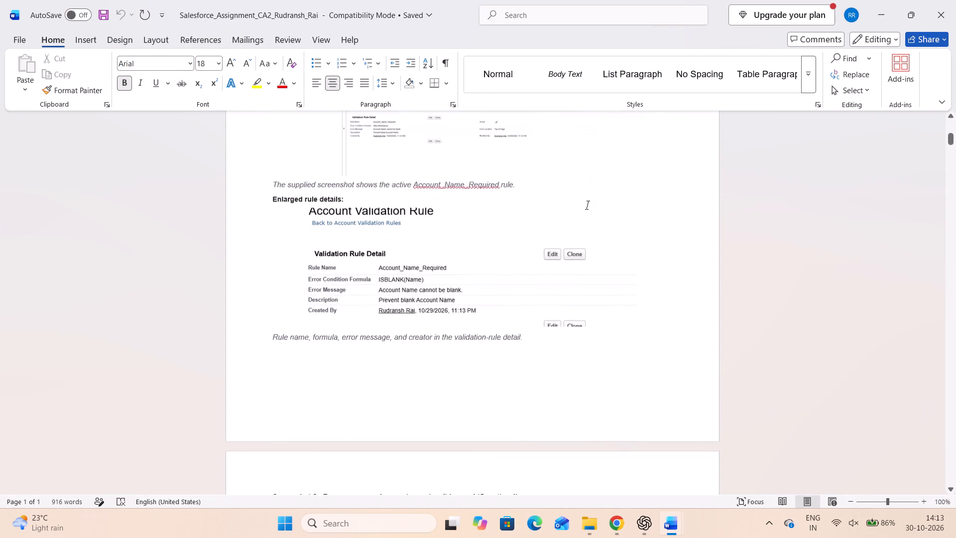
scroll(587, 205, "down", 2)
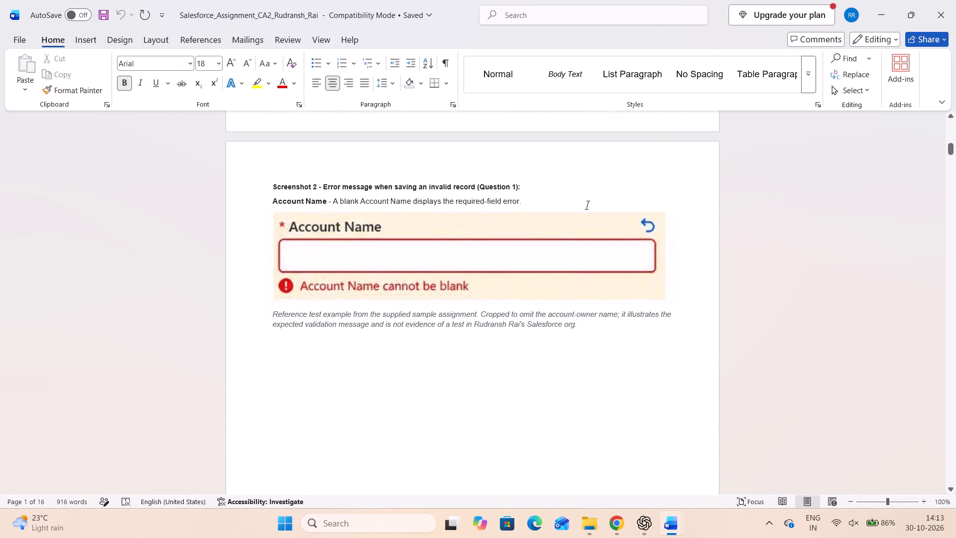
left_click(286, 320)
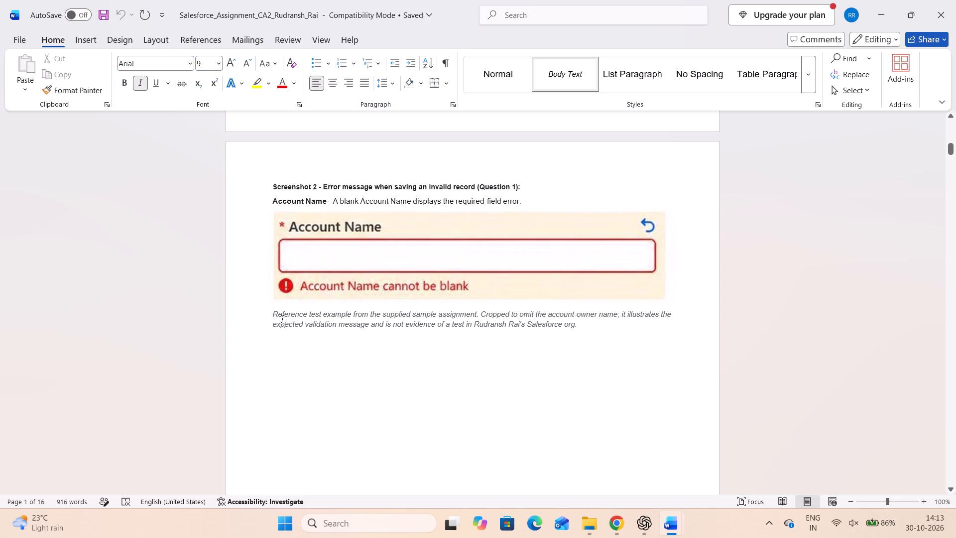
left_click_drag(272, 311, 383, 329)
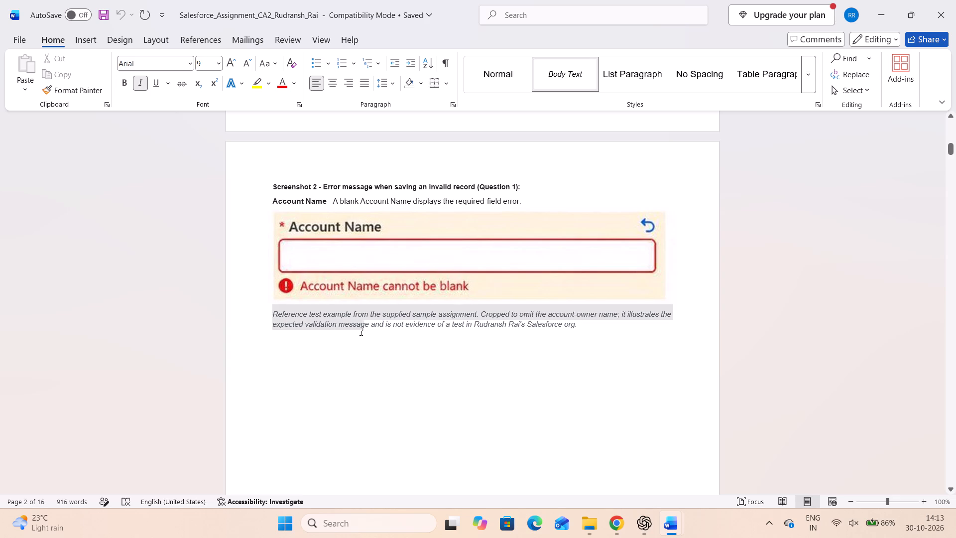
left_click_drag(383, 329, 581, 362)
key("Delete")
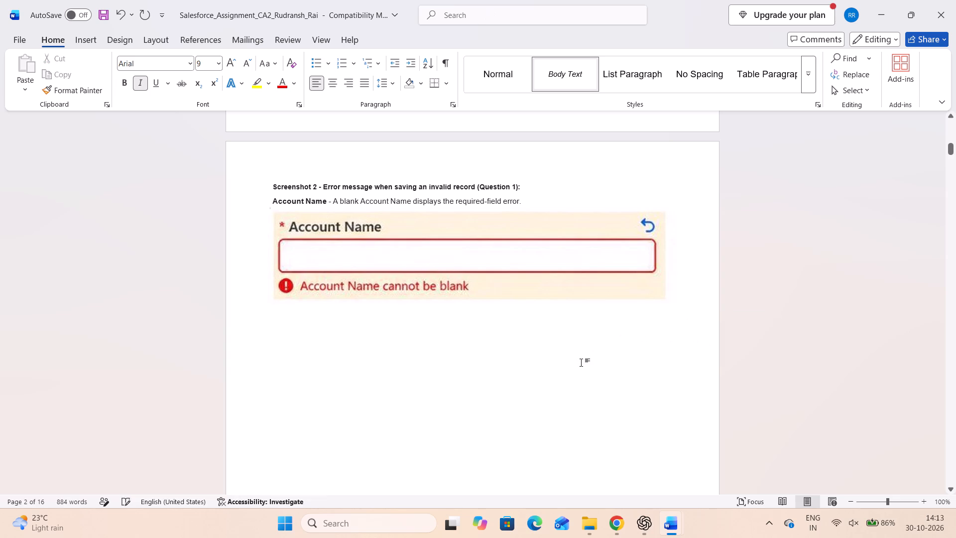
Delete the header line "Screenshot 2 - Error message when saving an invalid record (Question 2):" above the Account Number error screenshot.
scroll(581, 362, "down", 7)
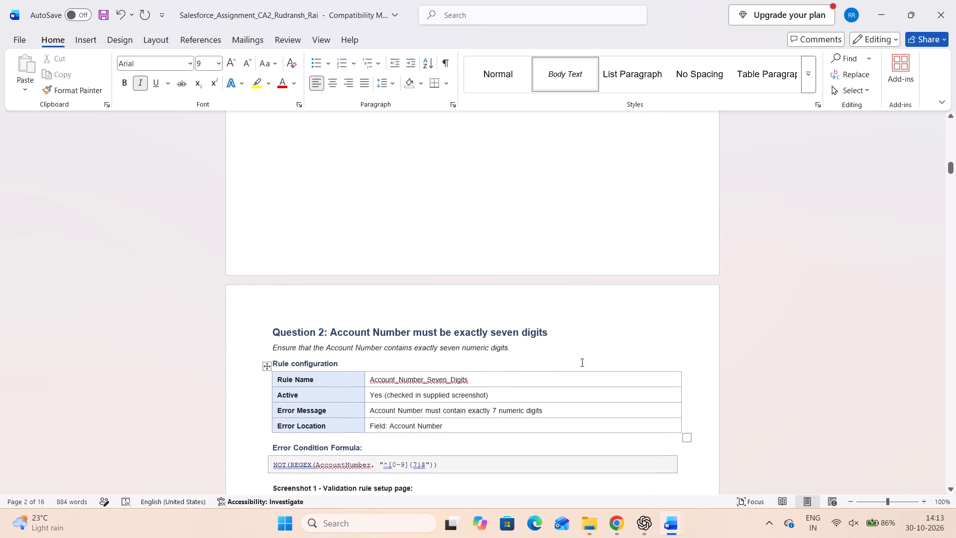
scroll(581, 362, "down", 2)
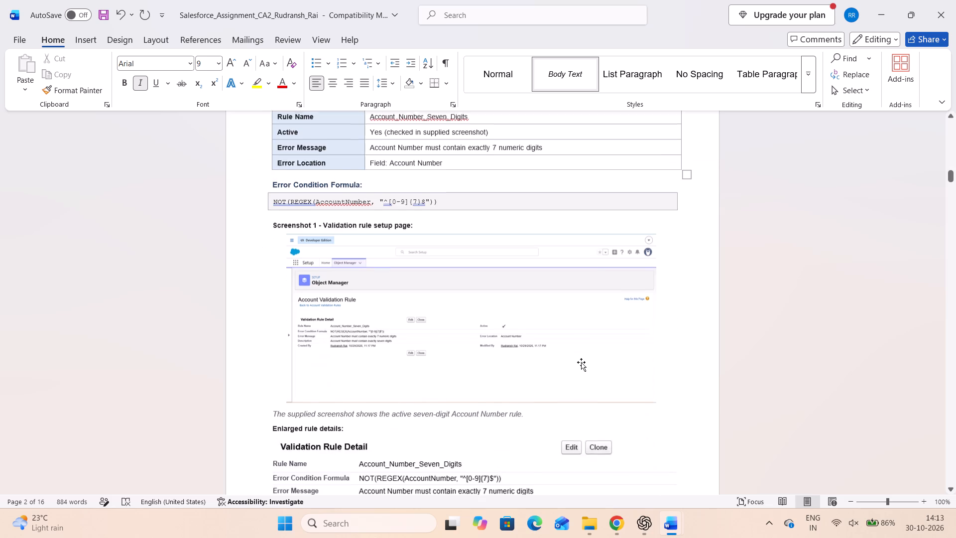
scroll(581, 362, "down", 3)
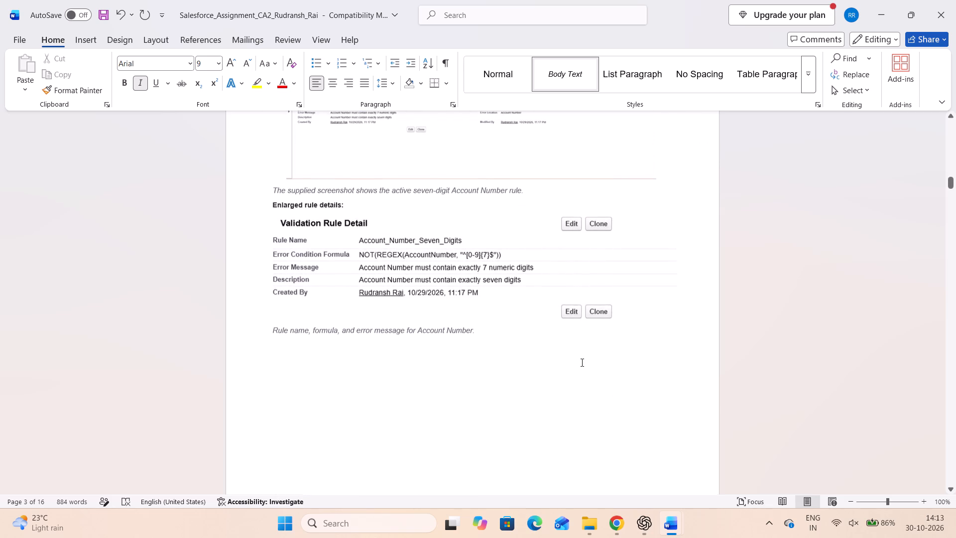
scroll(581, 362, "down", 2)
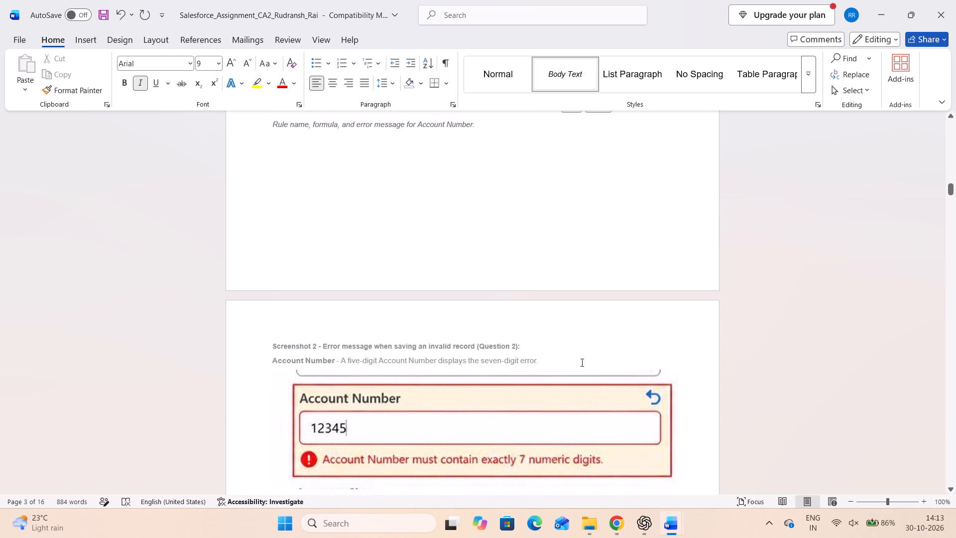
scroll(581, 362, "down", 2)
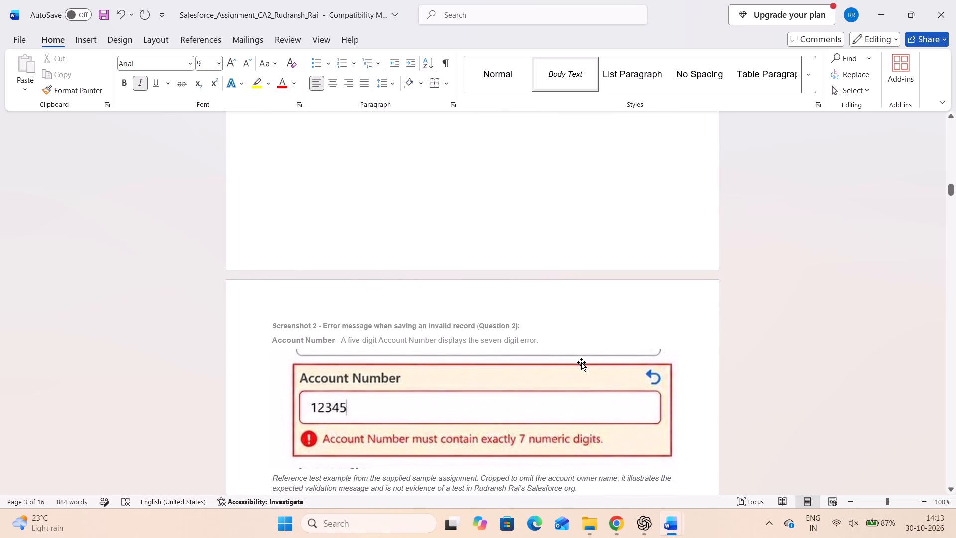
scroll(581, 362, "down", 2)
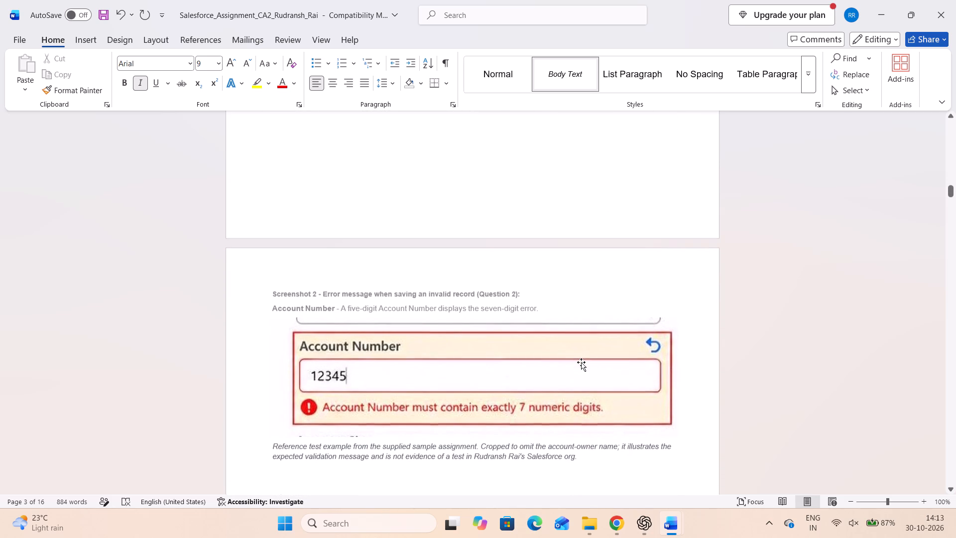
scroll(581, 362, "down", 1)
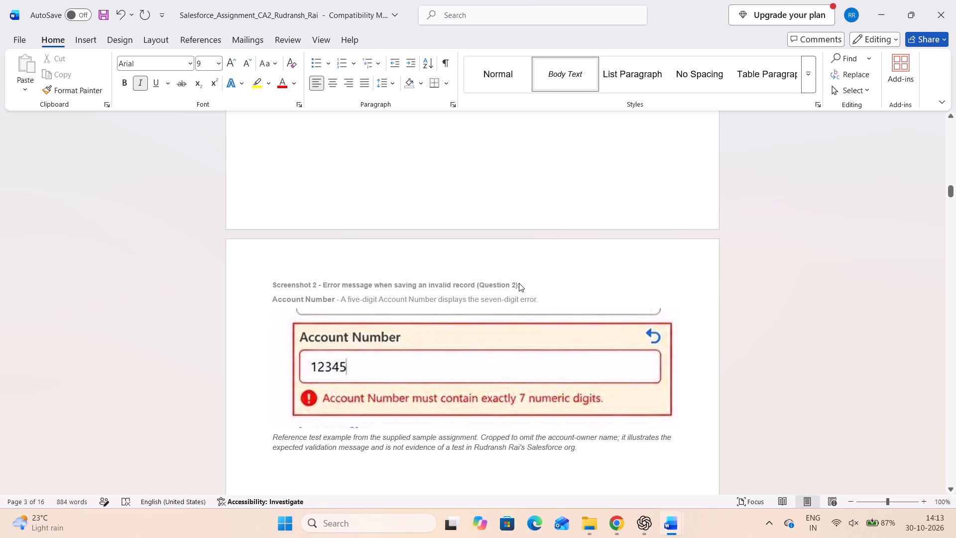
left_click(519, 283)
left_click_drag(519, 283, 274, 279)
left_click_drag(274, 279, 275, 283)
left_click_drag(275, 283, 309, 281)
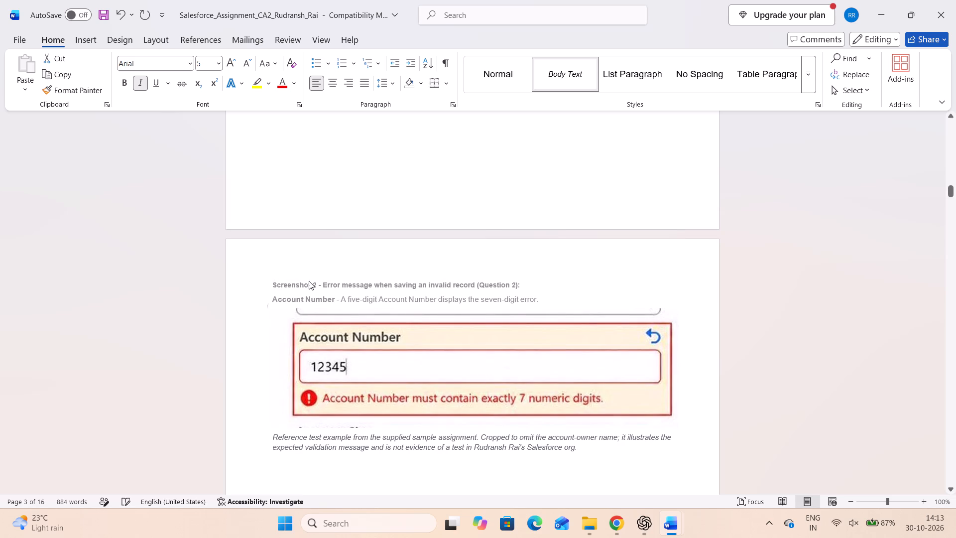
left_click_drag(309, 281, 302, 280)
double_click(302, 280)
key("BackSpace")
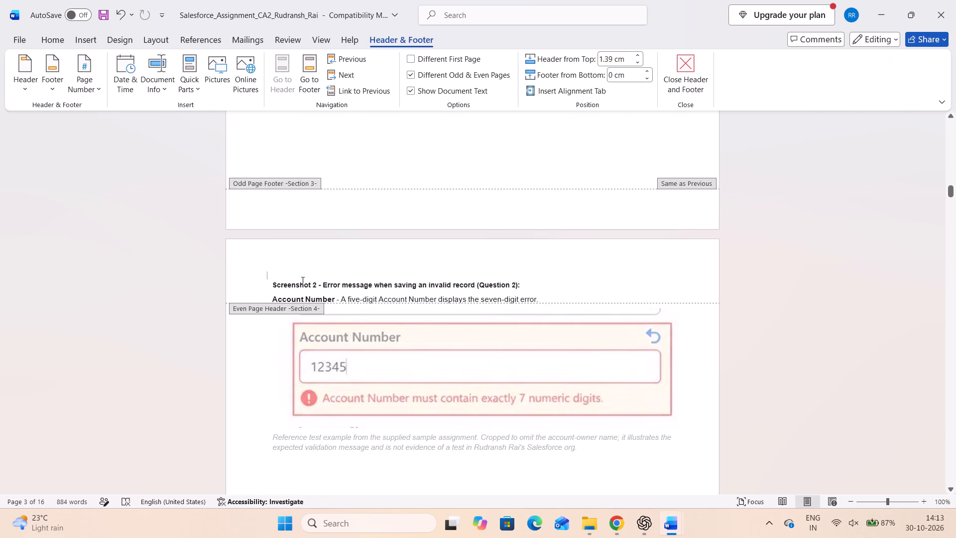
left_click(522, 285)
key("BackSpace")
key("BackSpace")
key("BackSpace")
key("BackSpace")
key("BackSpace")
key("BackSpace")
key("BackSpace")
key("BackSpace")
key("BackSpace")
key("BackSpace")
key("BackSpace")
key("BackSpace")
key("BackSpace")
key("BackSpace")
key("BackSpace")
key("BackSpace")
key("BackSpace")
key("BackSpace")
key("BackSpace")
key("BackSpace")
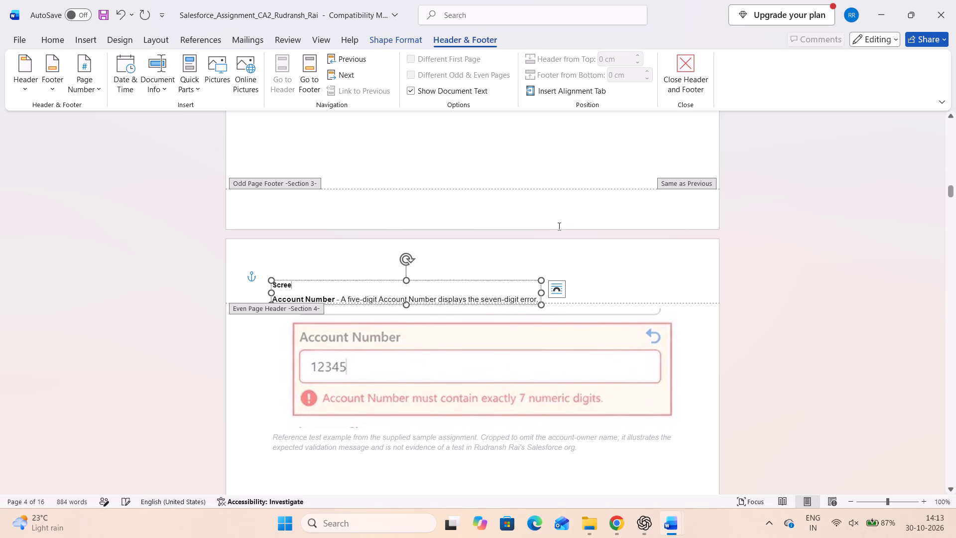
key("BackSpace")
key("BackSpace")
key("BackSpace")
key("BackSpace")
key("BackSpace")
left_click(557, 226)
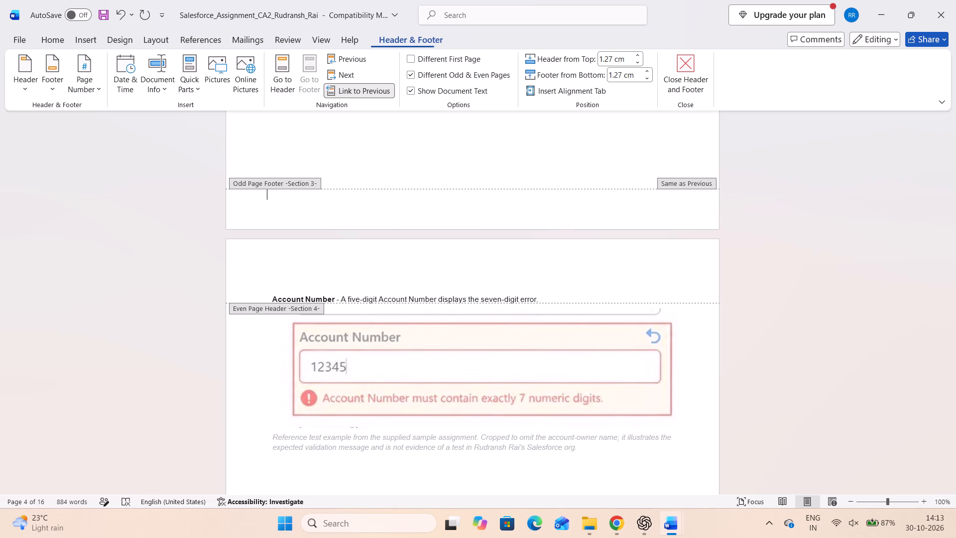
left_click(597, 270)
Leave header editing and delete the italic "Reference test example" note below the Account Number error screenshot for Question 2.
scroll(597, 270, "down", 2)
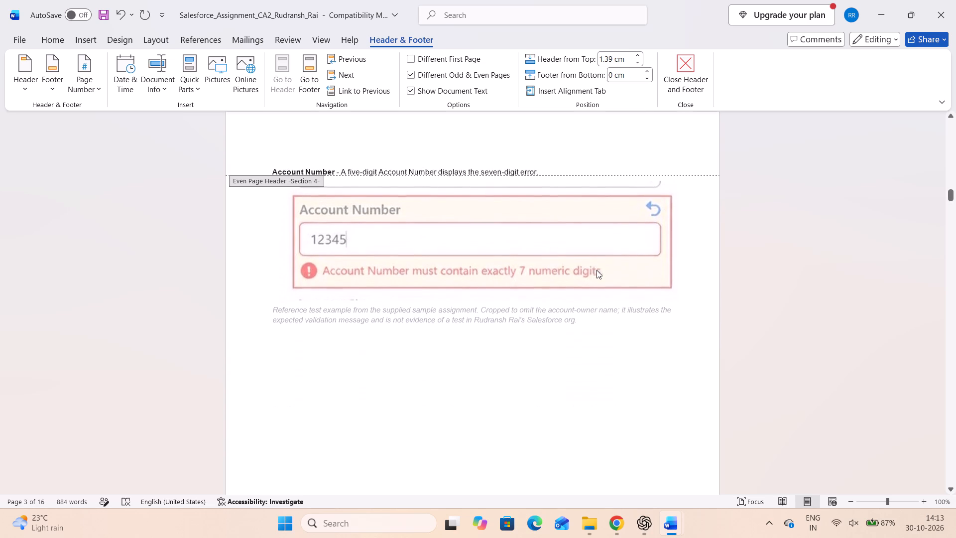
scroll(597, 270, "down", 1)
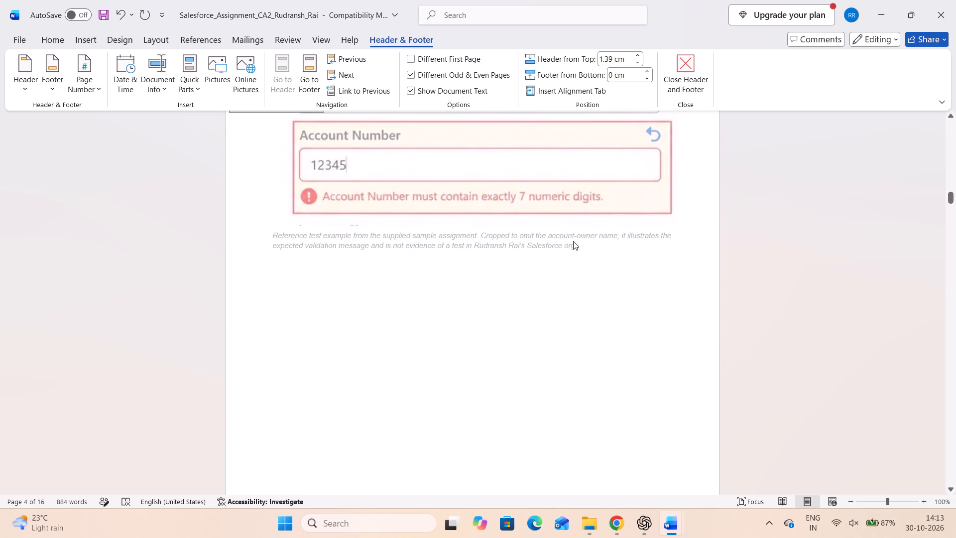
left_click_drag(573, 241, 476, 237)
left_click_drag(273, 234, 286, 244)
left_click_drag(286, 244, 269, 234)
left_click(269, 234)
left_click_drag(269, 234, 277, 242)
scroll(277, 242, "up", 1)
left_click(264, 338)
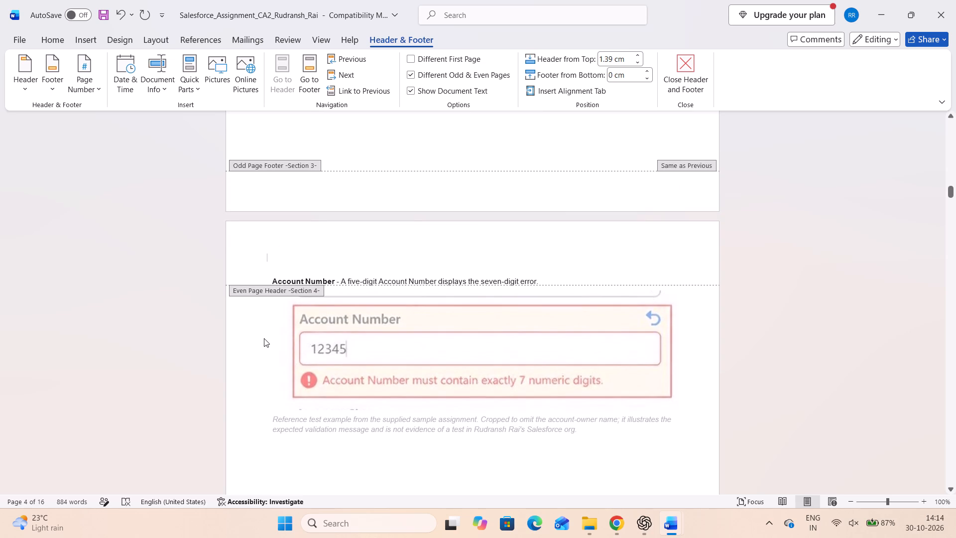
left_click(395, 230)
triple_click(306, 326)
left_click(293, 430)
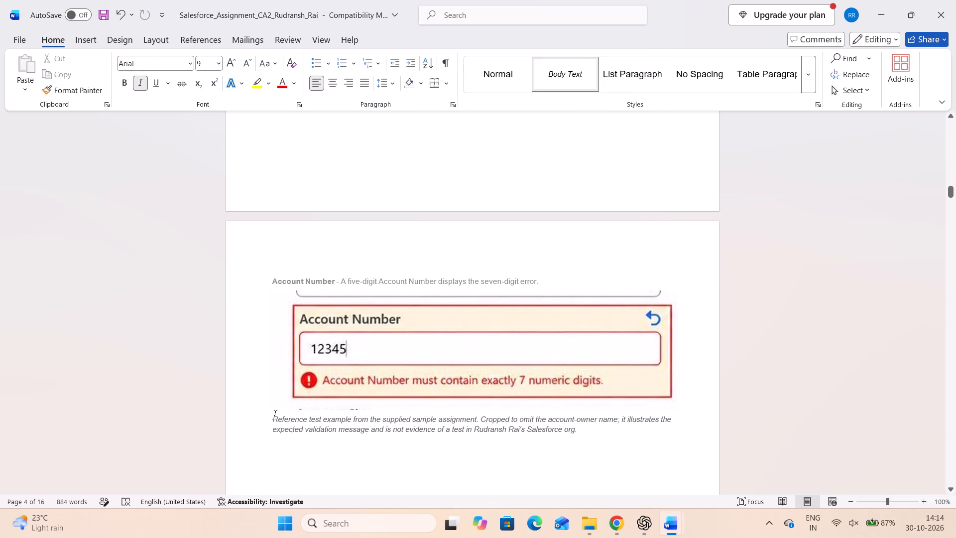
left_click_drag(274, 415, 647, 448)
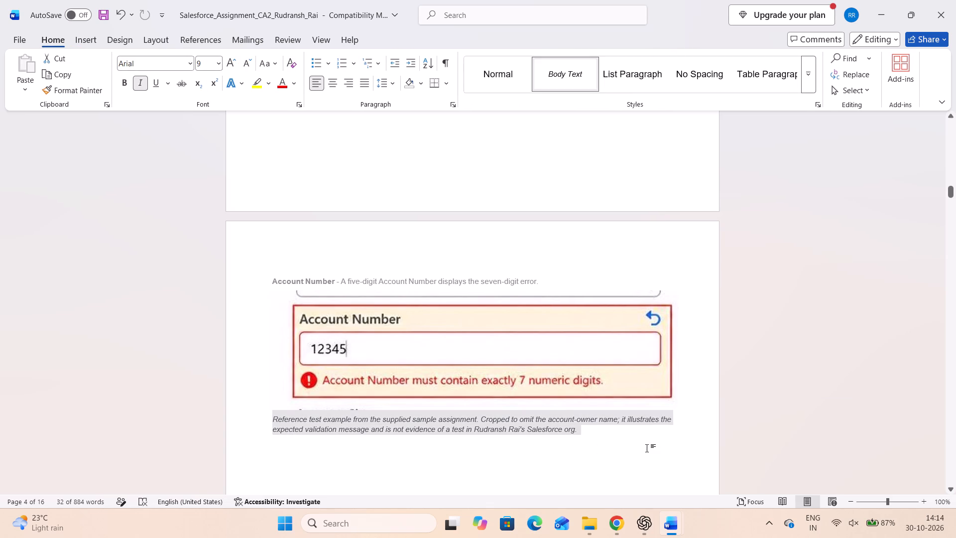
key("Delete")
Delete the header line "Screenshot 2 - Error message when saving an invalid record (Question 3):" above the Phone error screenshot.
scroll(647, 448, "down", 2)
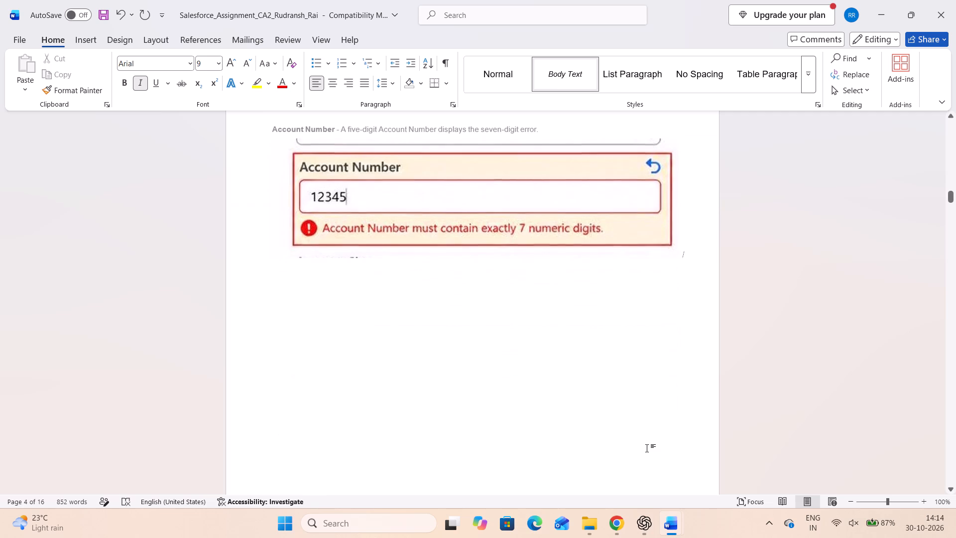
scroll(647, 448, "down", 5)
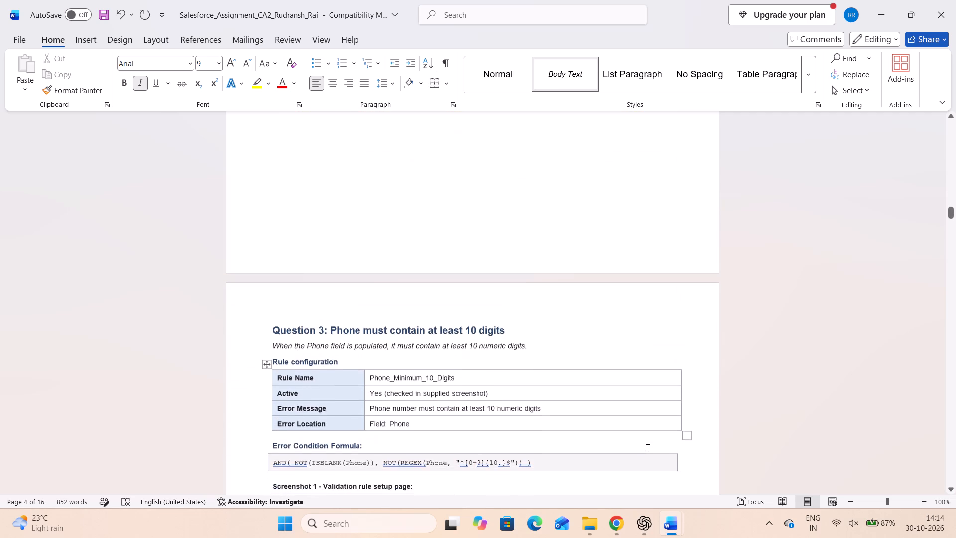
scroll(647, 448, "down", 3)
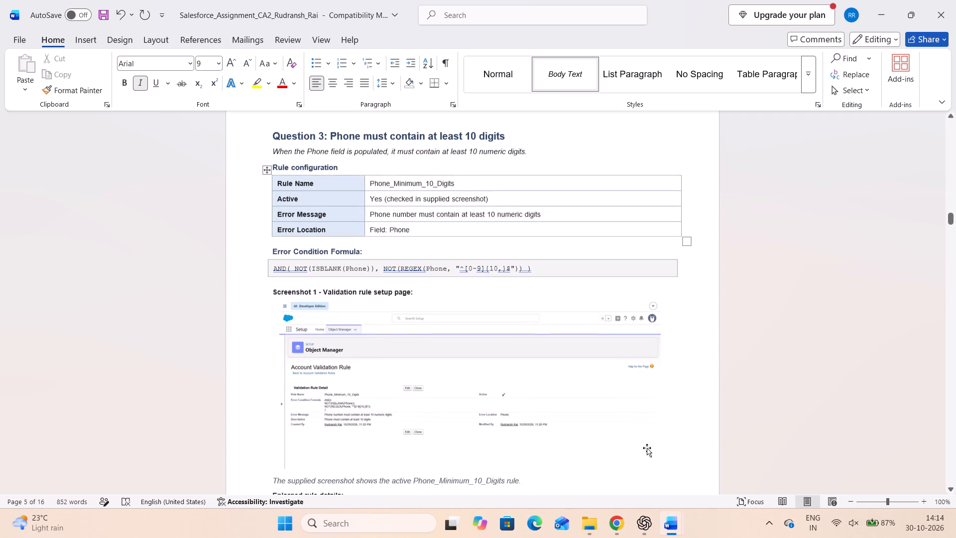
scroll(647, 448, "down", 1)
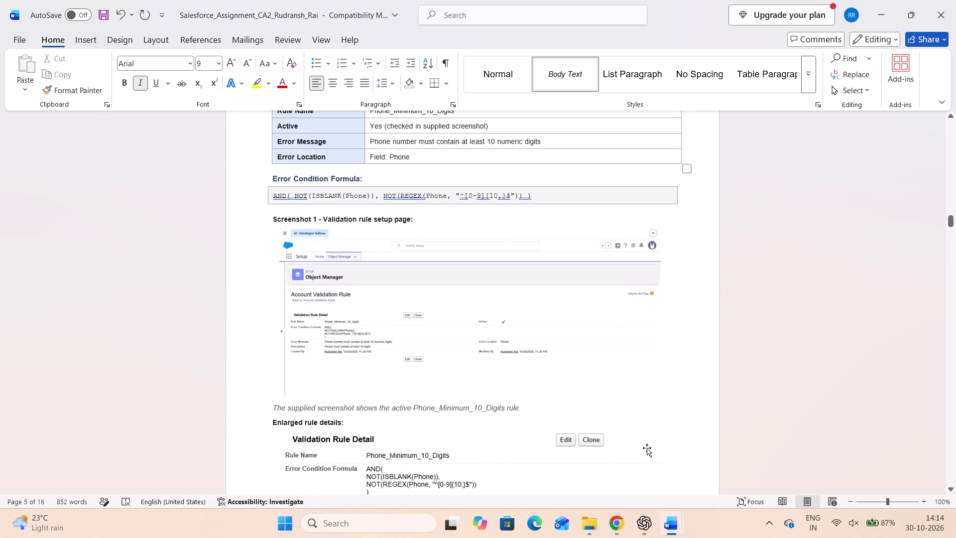
scroll(647, 448, "down", 3)
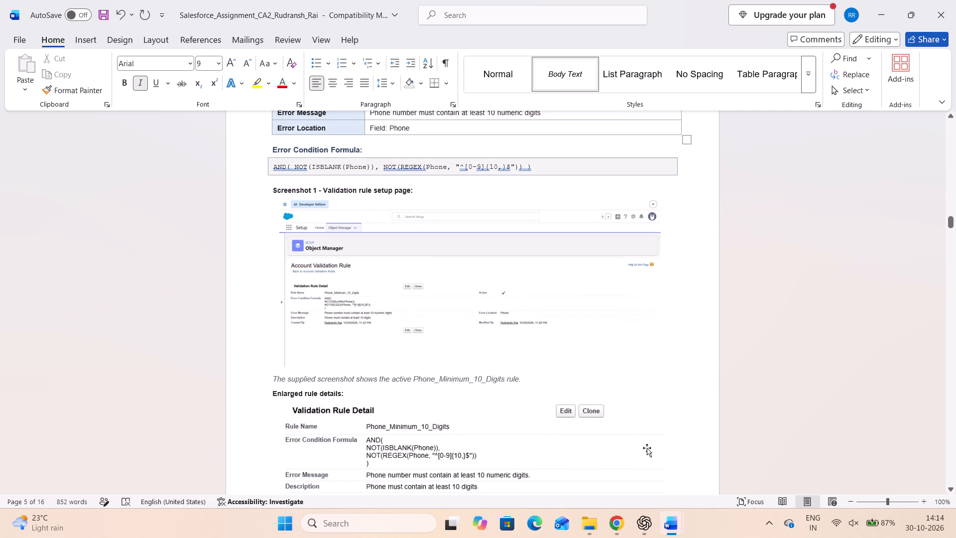
scroll(647, 448, "down", 2)
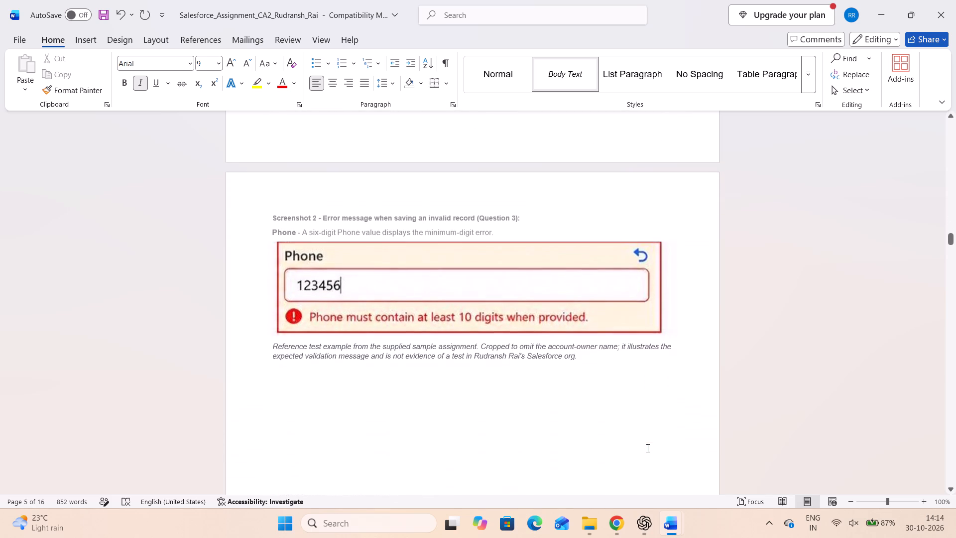
scroll(647, 448, "down", 1)
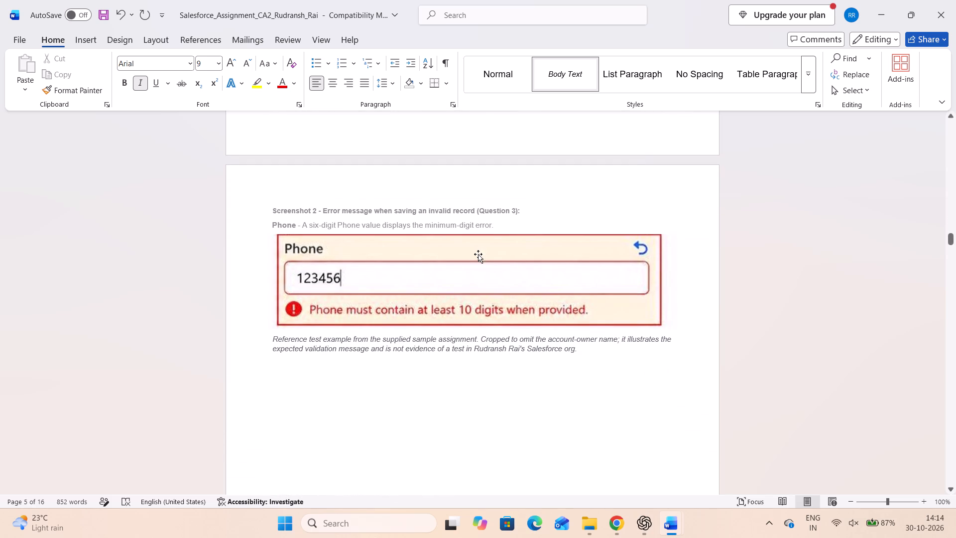
left_click(482, 227)
left_click(482, 227)
left_click(430, 224)
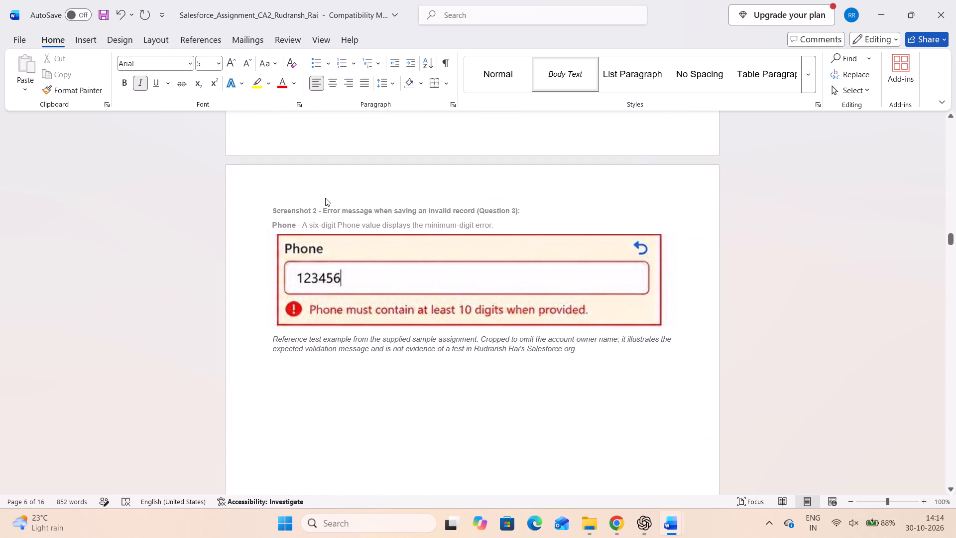
double_click(325, 198)
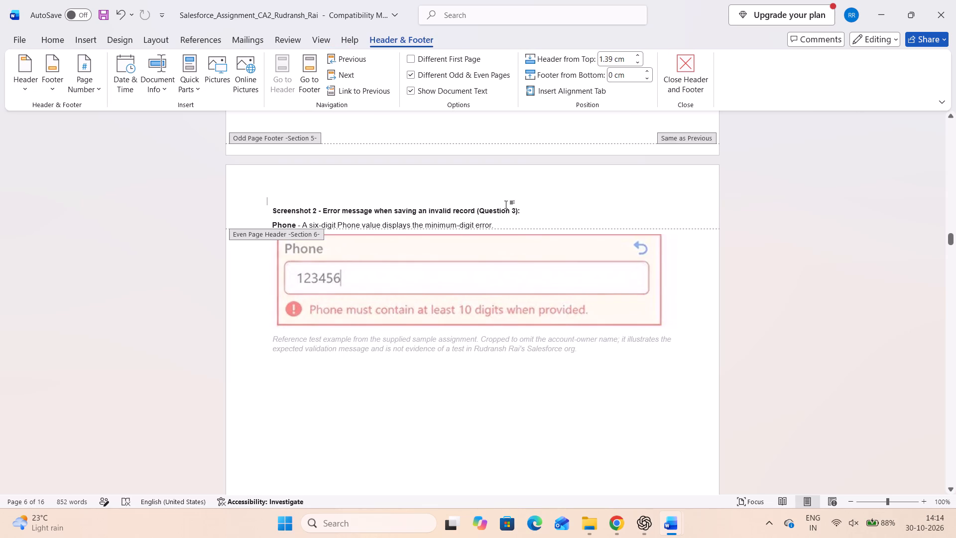
left_click(522, 210)
left_click(526, 210)
key("BackSpace")
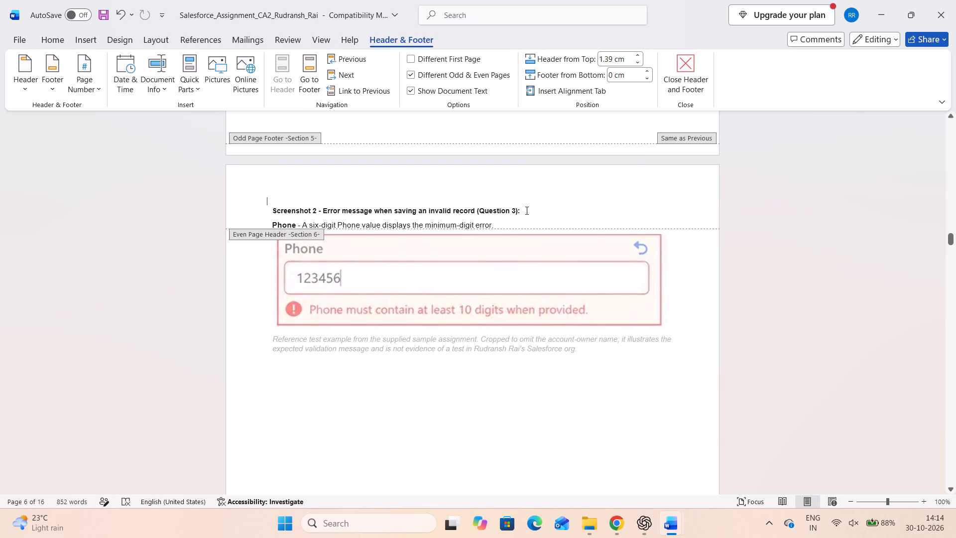
key("BackSpace")
triple_click(518, 210)
key("Delete")
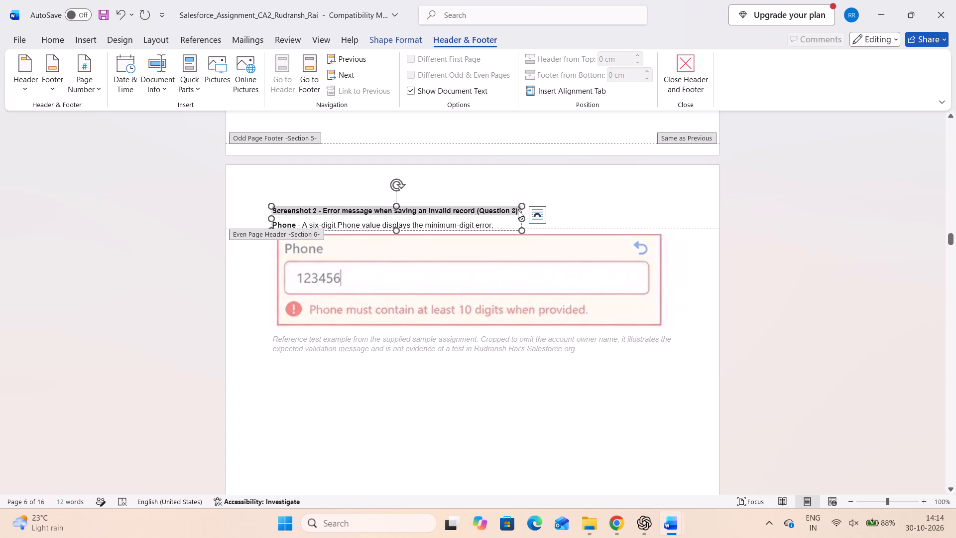
left_click(572, 214)
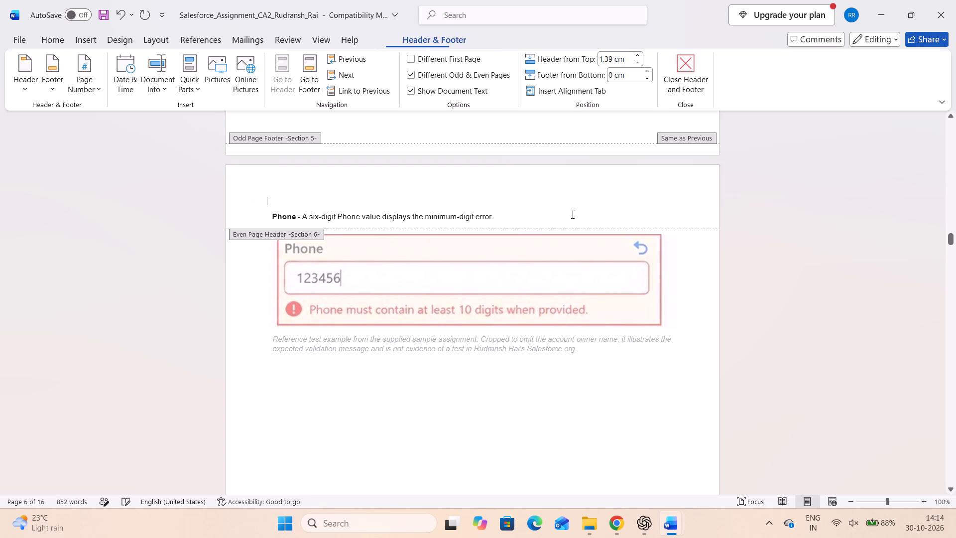
Leave header editing and delete the italic "Reference test example" note below the Phone error screenshot for Question 3.
left_click(394, 356)
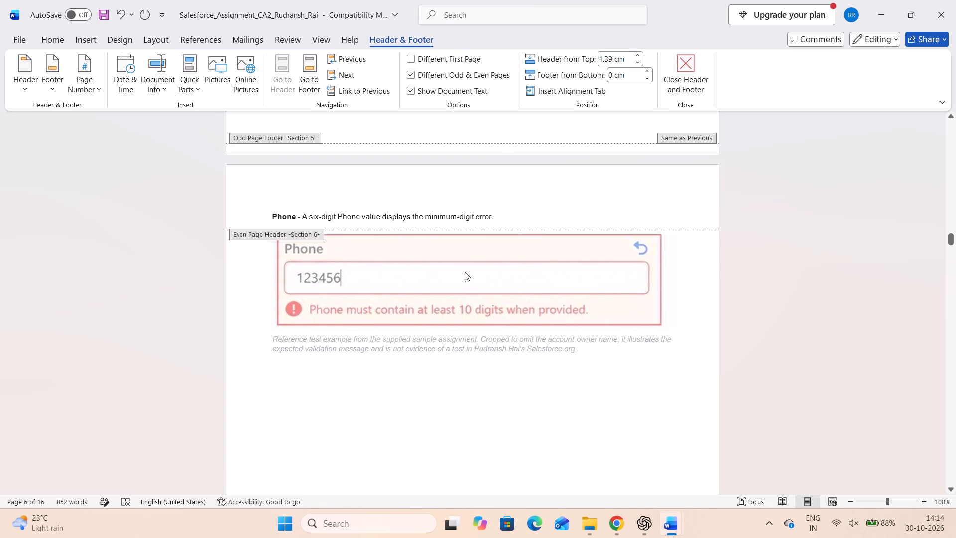
triple_click(465, 272)
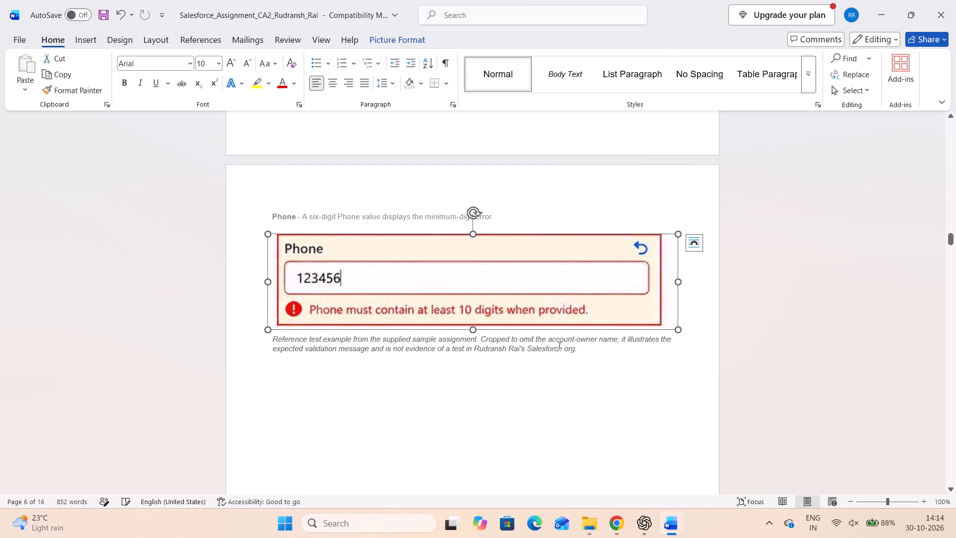
left_click_drag(577, 350, 380, 327)
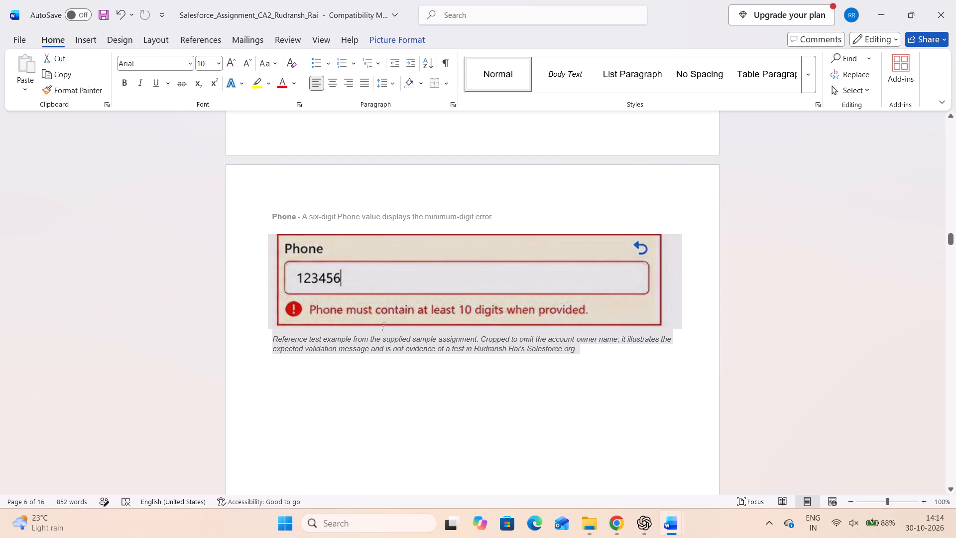
left_click_drag(380, 327, 264, 338)
key("Delete")
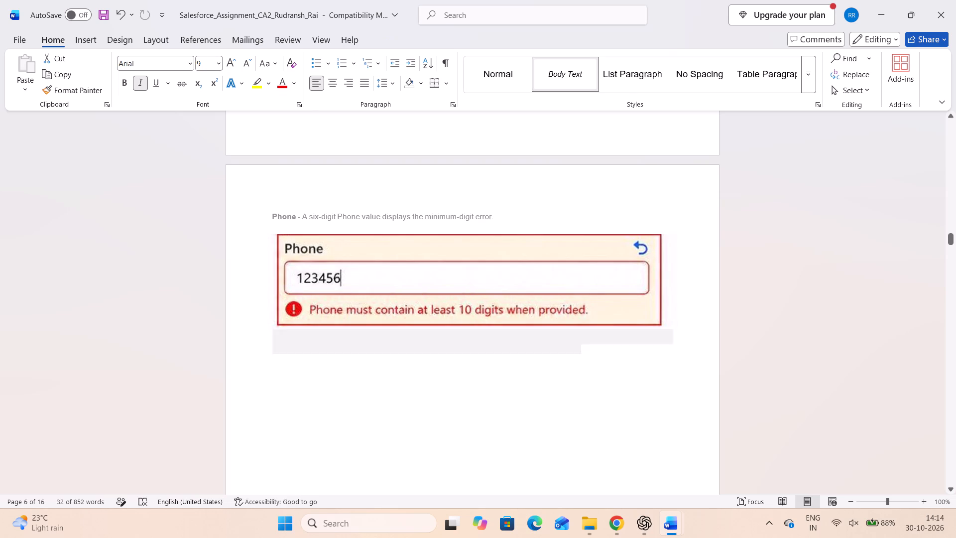
Delete the header line "Screenshot 2 - Error message when saving an invalid record (Question 4):" above the Annual Revenue error screenshot.
scroll(264, 338, "down", 5)
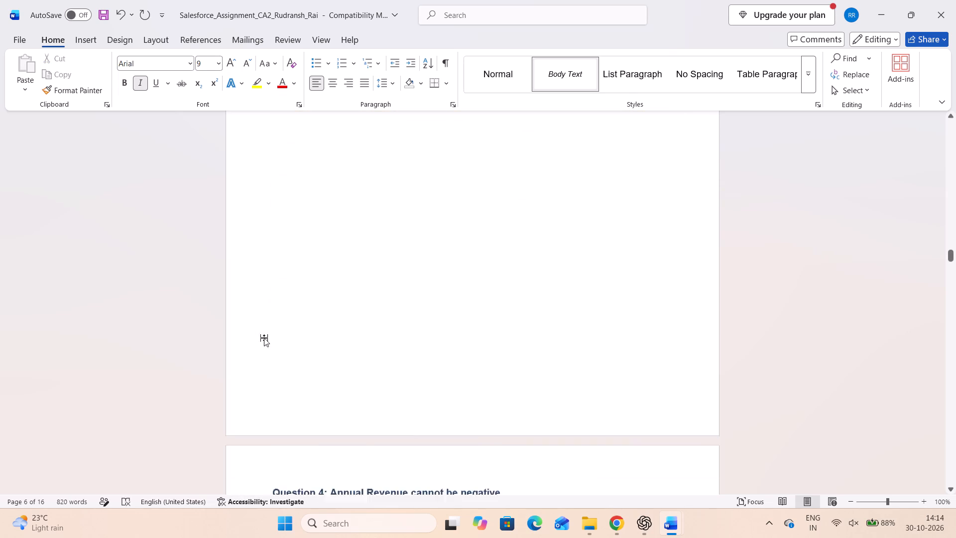
scroll(264, 338, "down", 7)
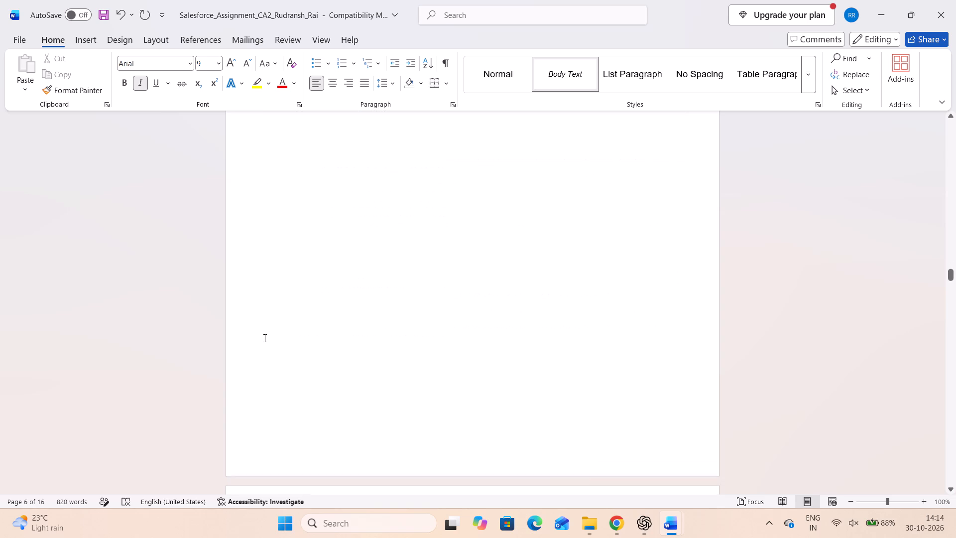
scroll(264, 338, "down", 3)
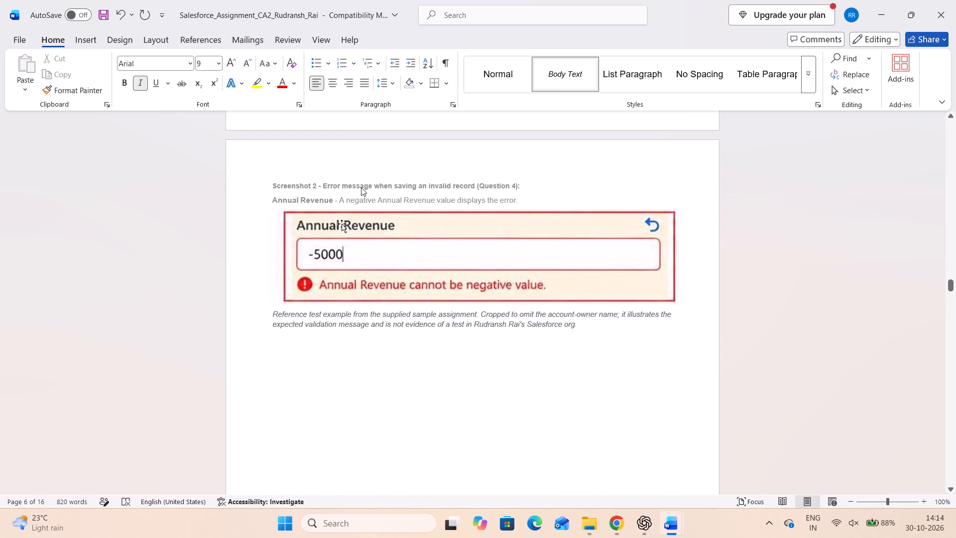
left_click(363, 186)
triple_click(363, 186)
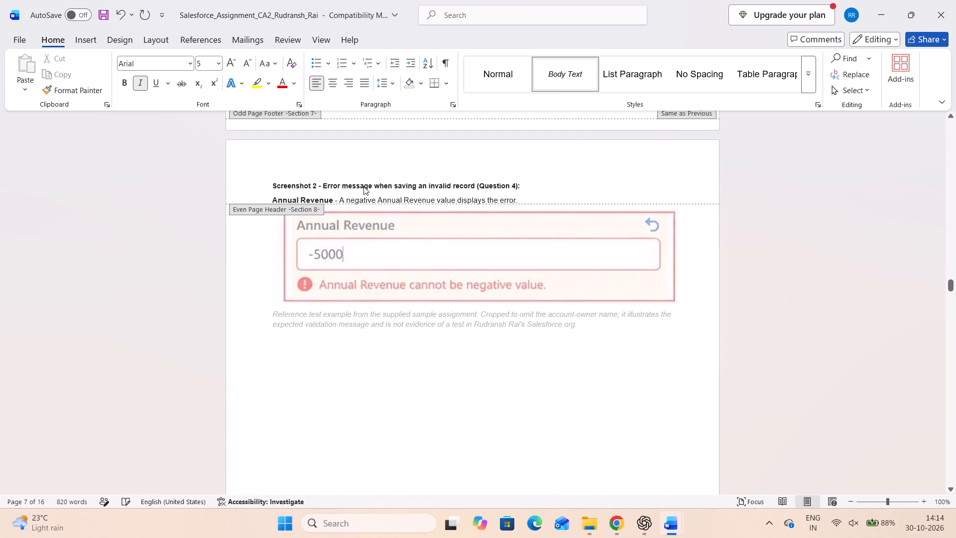
key("Delete")
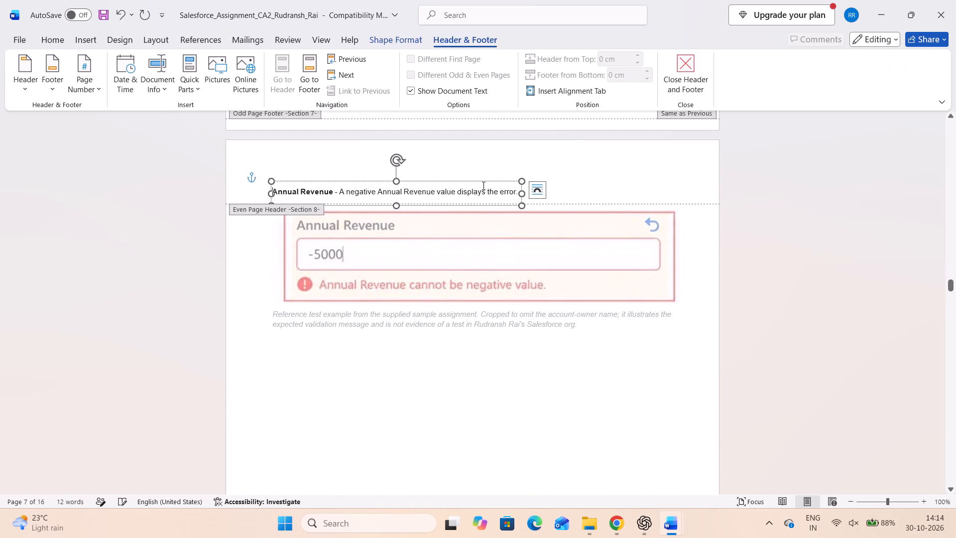
Delete the italic "Reference test example" note below the Annual Revenue error screenshot for Question 4.
triple_click(437, 314)
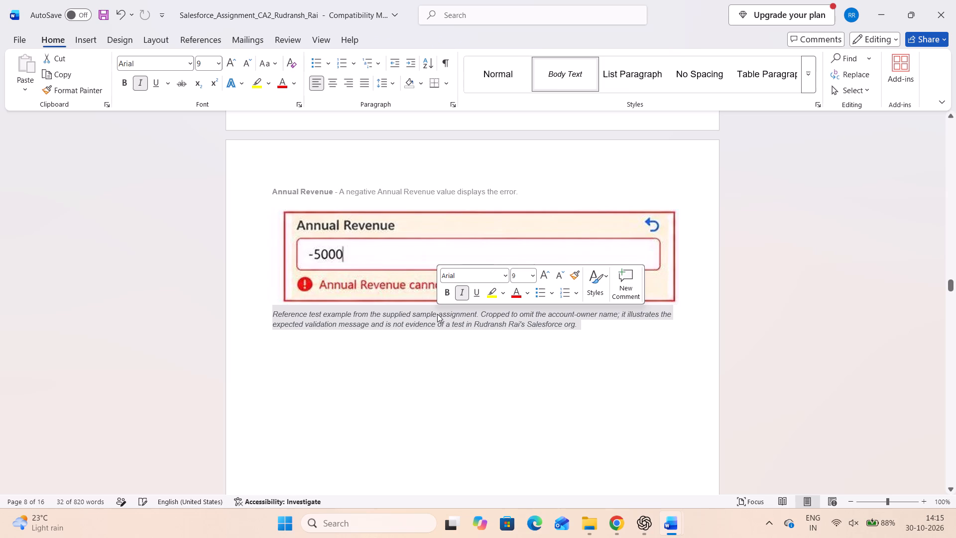
key("Delete")
Delete the header line "Screenshot 2 - Error message when saving an invalid record (Question 5):" above the Website error screenshot.
scroll(397, 319, "down", 2)
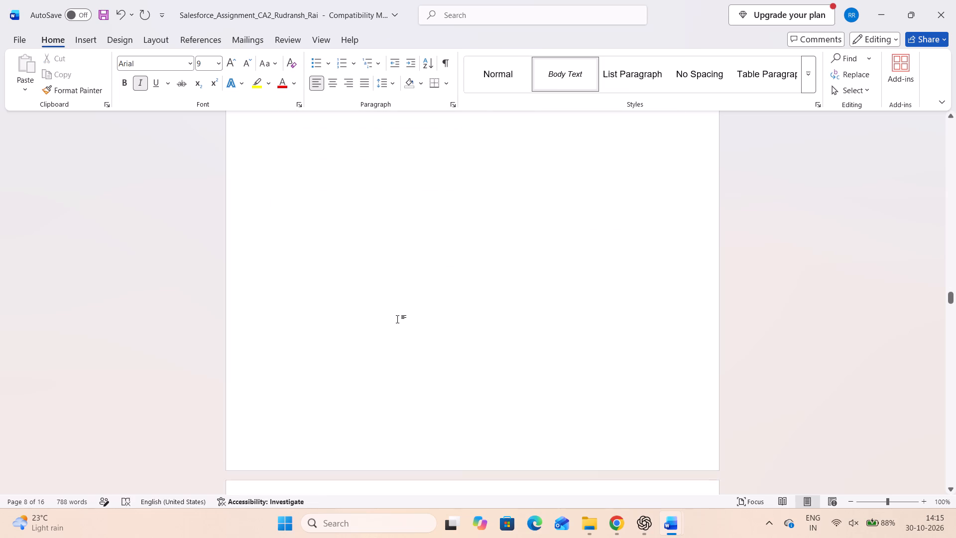
scroll(397, 319, "down", 5)
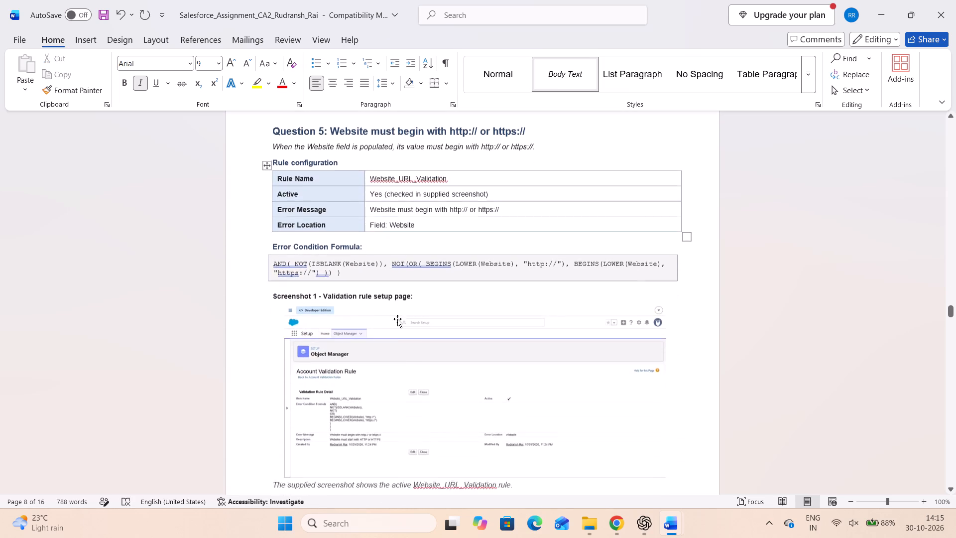
scroll(397, 319, "down", 3)
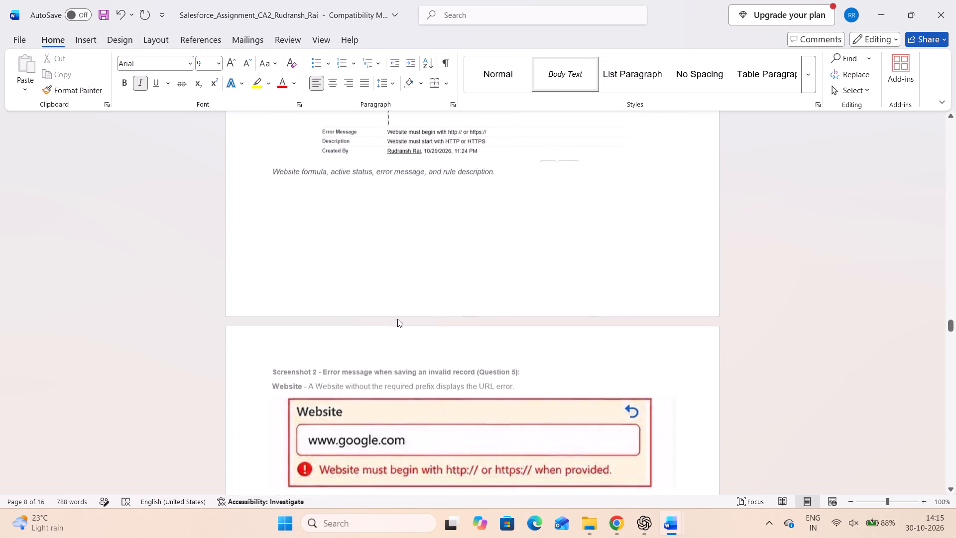
scroll(397, 319, "down", 2)
double_click(368, 234)
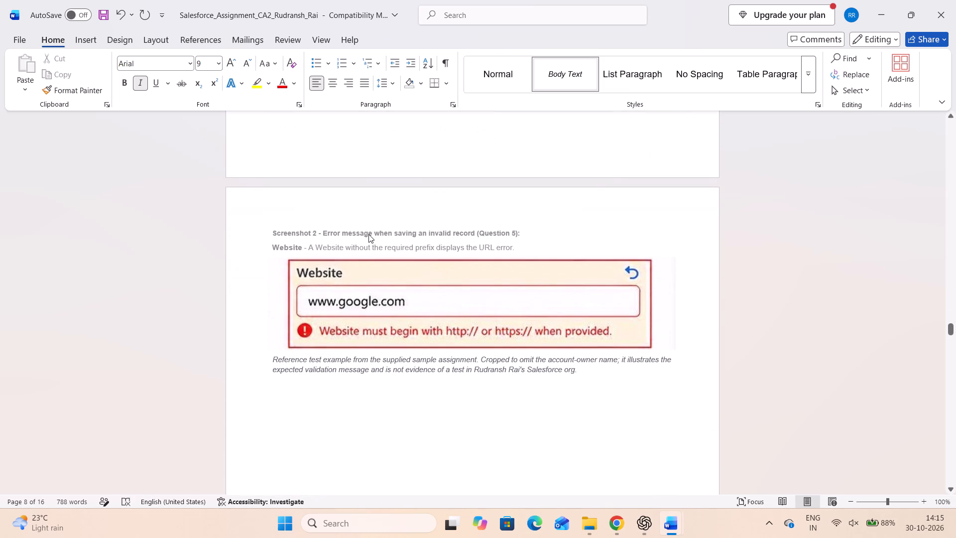
double_click(368, 234)
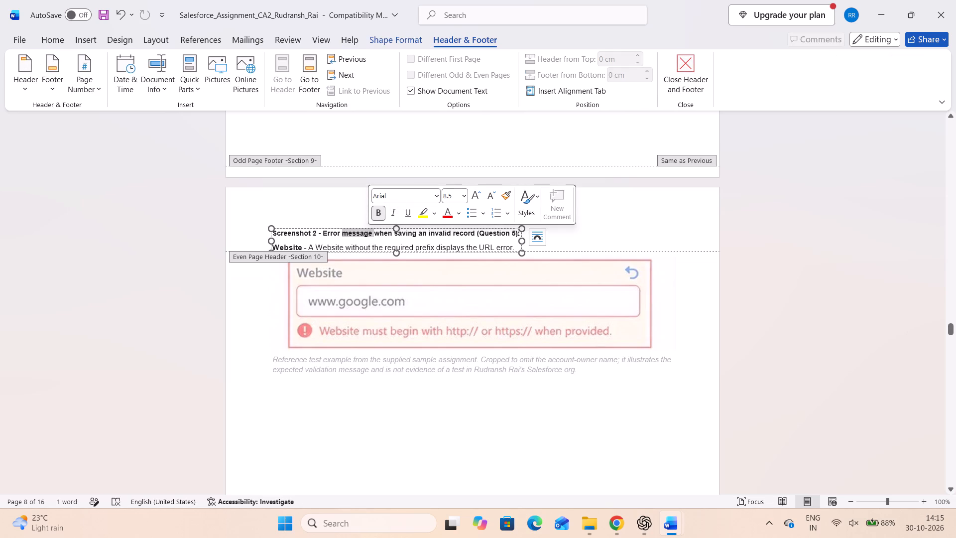
left_click_drag(517, 232, 386, 217)
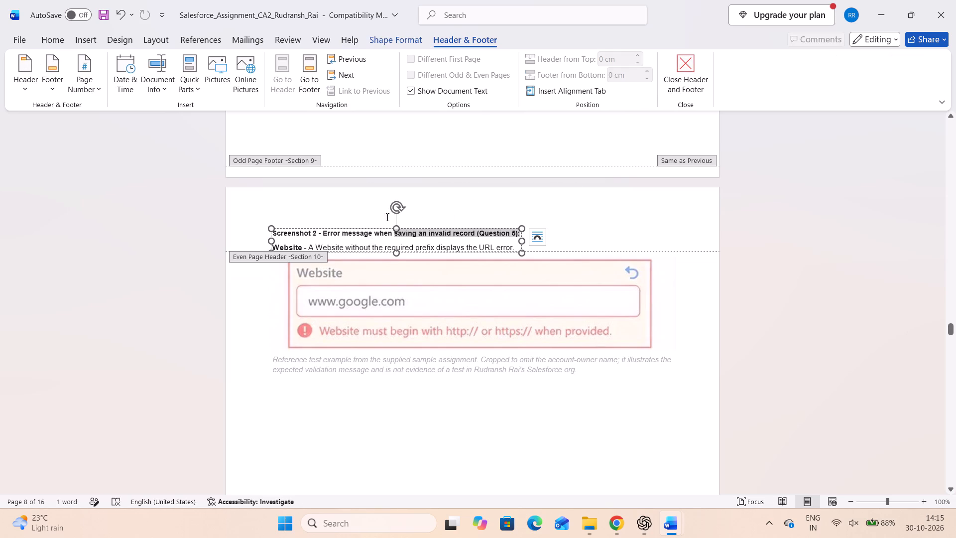
left_click_drag(386, 217, 275, 222)
key("Delete")
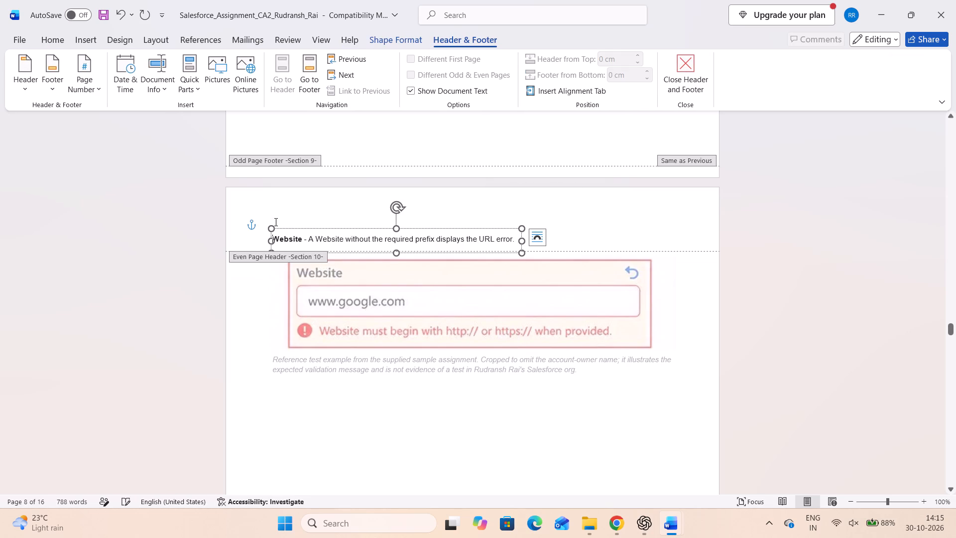
Leave header editing and delete the italic "Reference test example" note below the Website error screenshot for Question 5.
triple_click(249, 345)
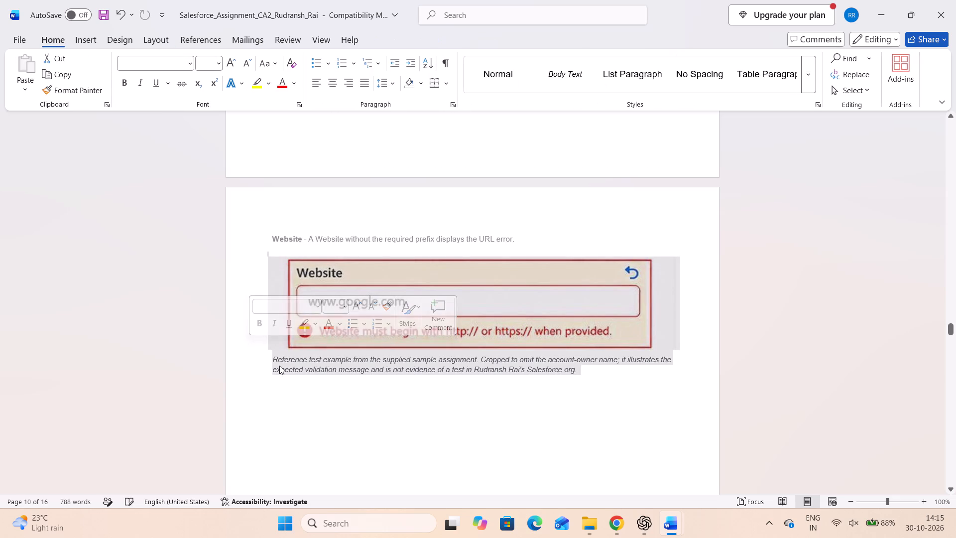
left_click(275, 362)
left_click_drag(275, 362, 369, 394)
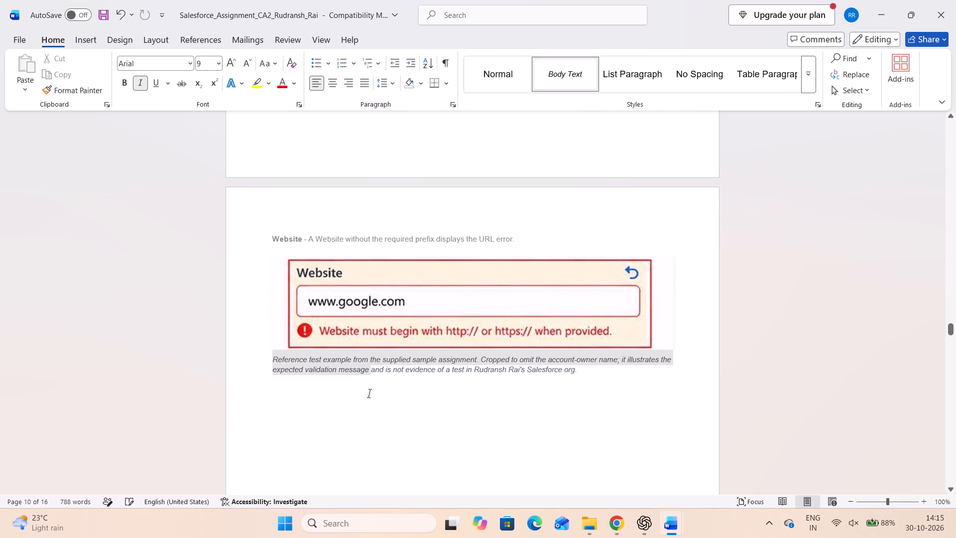
left_click_drag(369, 394, 631, 401)
key("Delete")
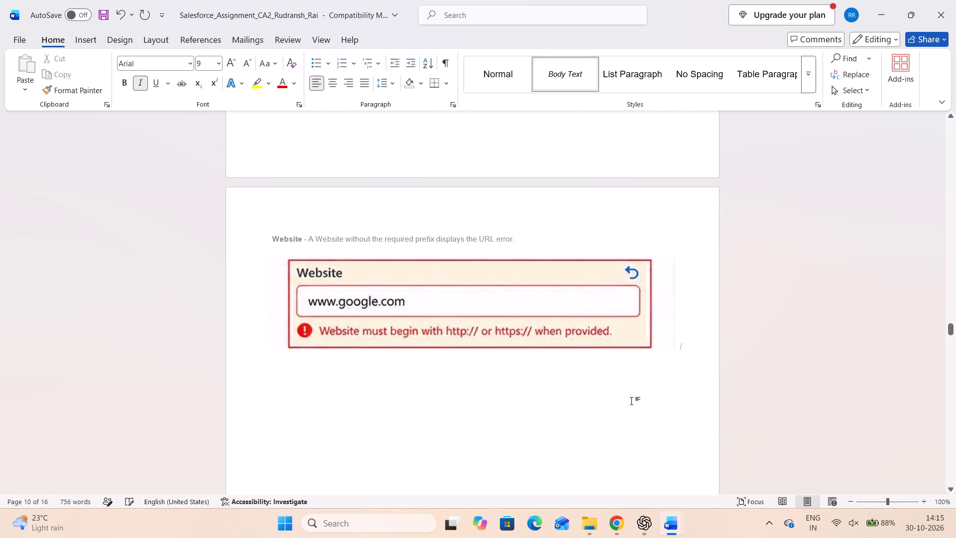
Delete the header line "Screenshot 4 - Updated Account Page Layouts list:" above the Page Layouts screenshot and leave header editing.
scroll(631, 401, "down", 7)
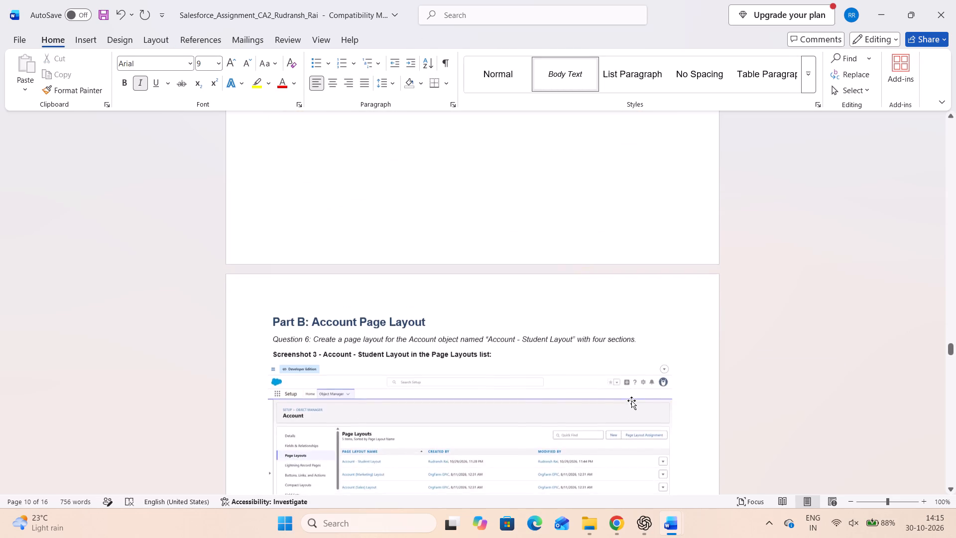
scroll(631, 401, "down", 5)
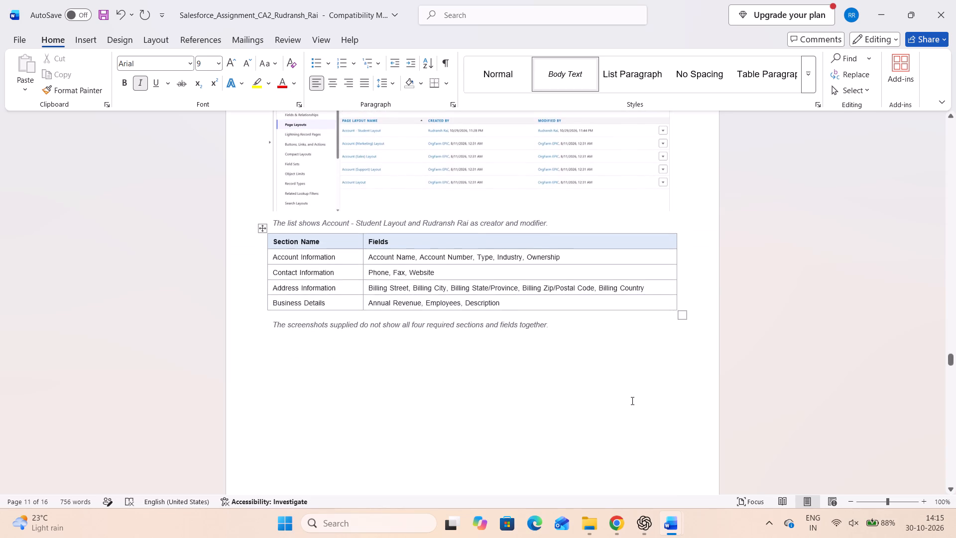
scroll(631, 401, "down", 5)
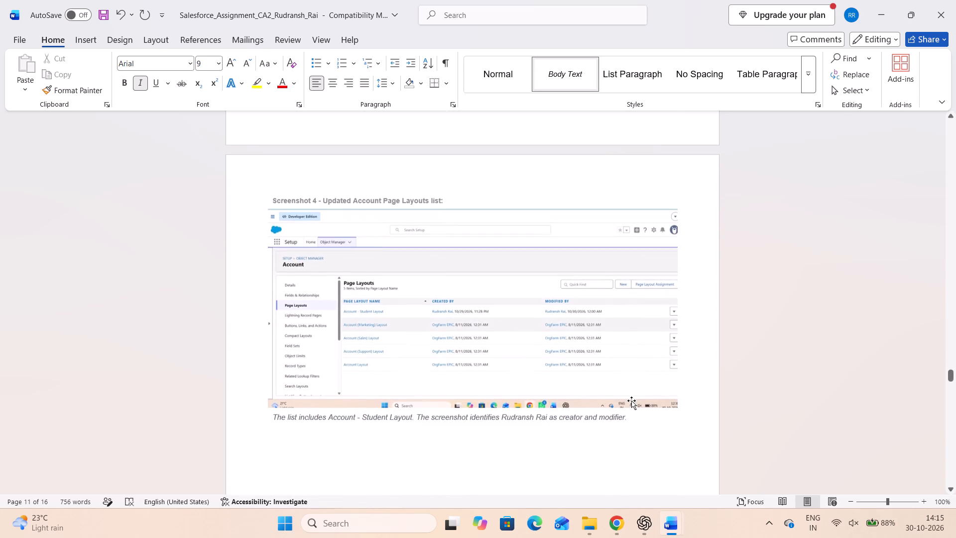
scroll(631, 401, "down", 1)
scroll(631, 401, "up", 1)
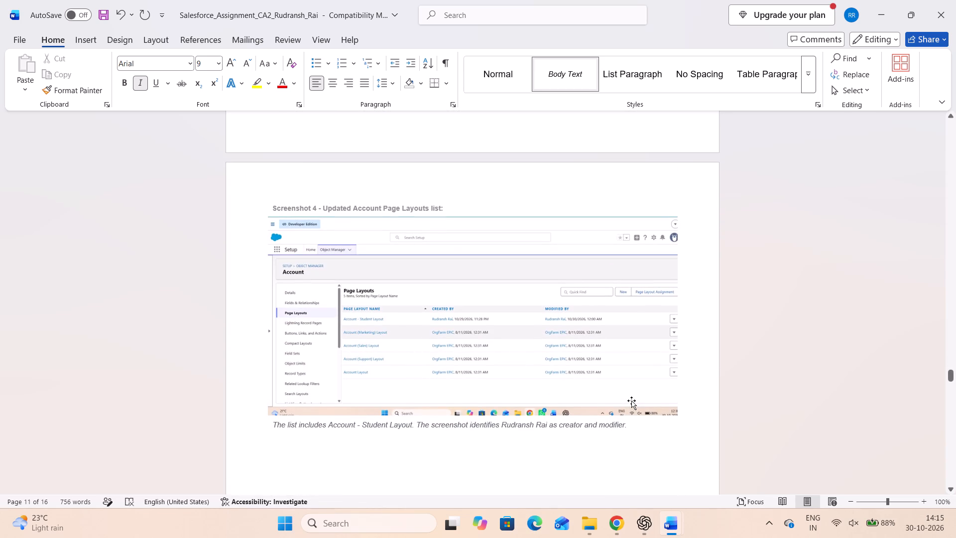
scroll(631, 401, "up", 1)
double_click(392, 205)
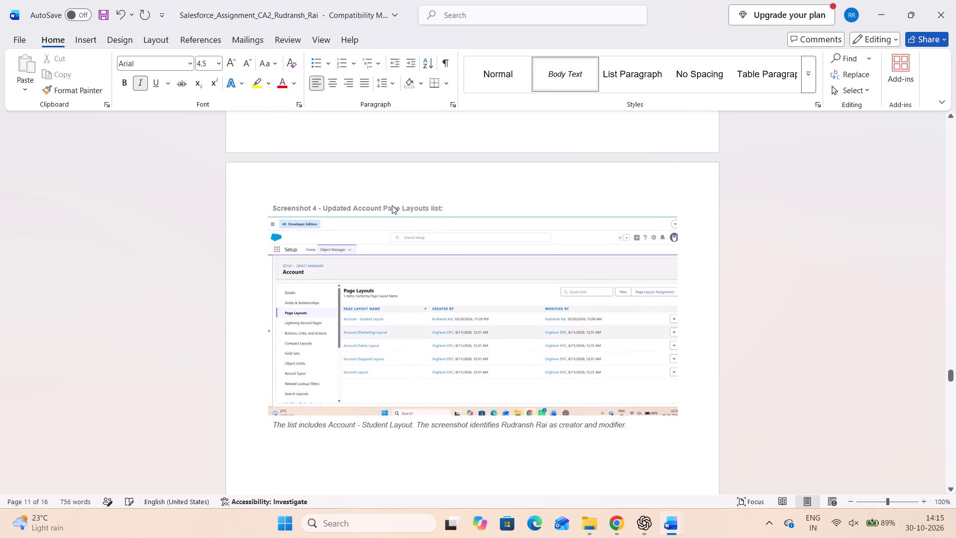
left_click(392, 205)
key("Delete")
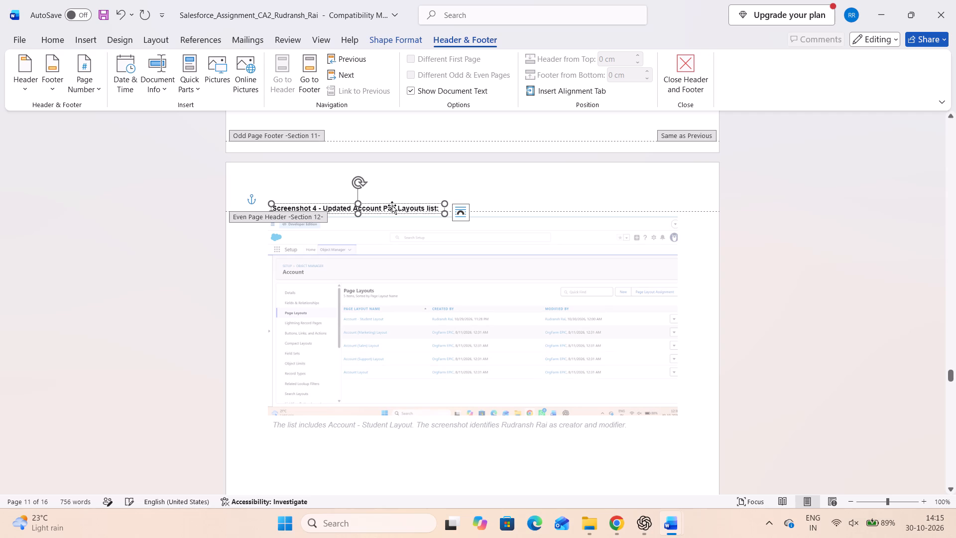
left_click(440, 209)
left_click_drag(440, 209, 440, 209)
left_click_drag(440, 209, 281, 199)
key("Delete")
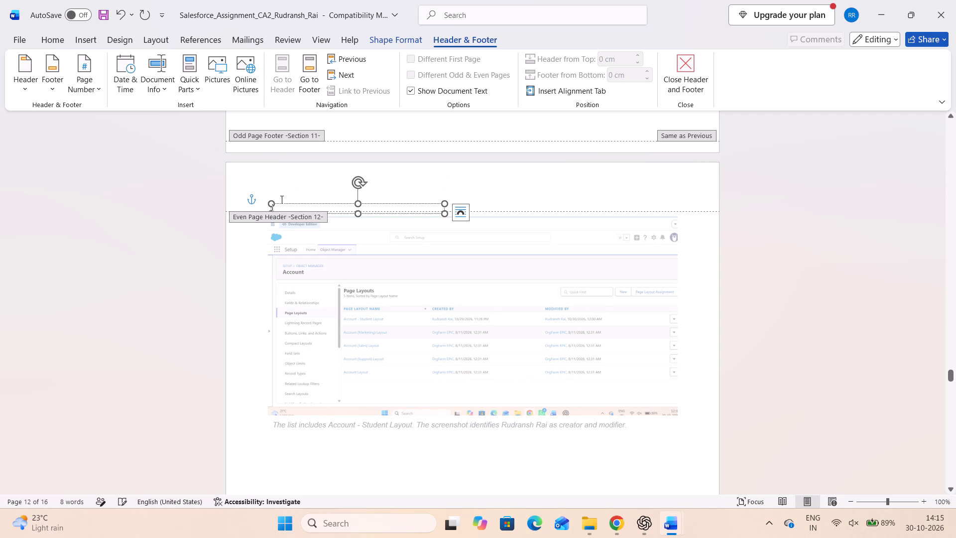
left_click(241, 373)
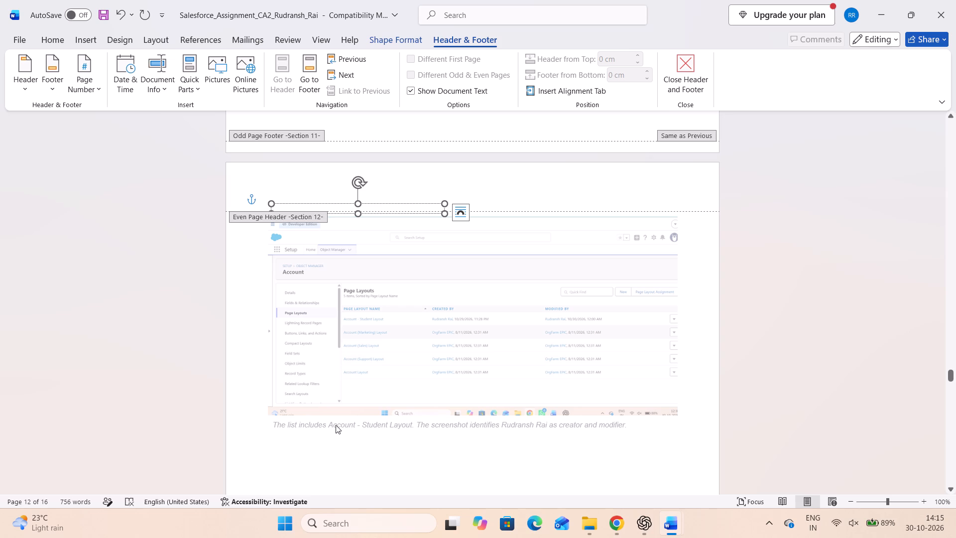
double_click(336, 425)
Delete the italic note beginning "The list includes Account - Student Layout" below the updated Page Layouts list screenshot.
scroll(336, 425, "down", 1)
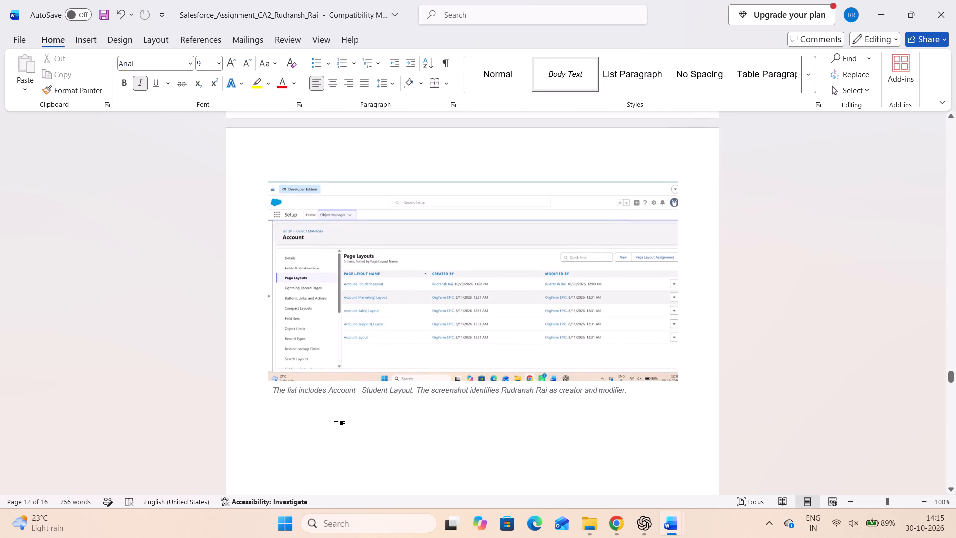
double_click(338, 388)
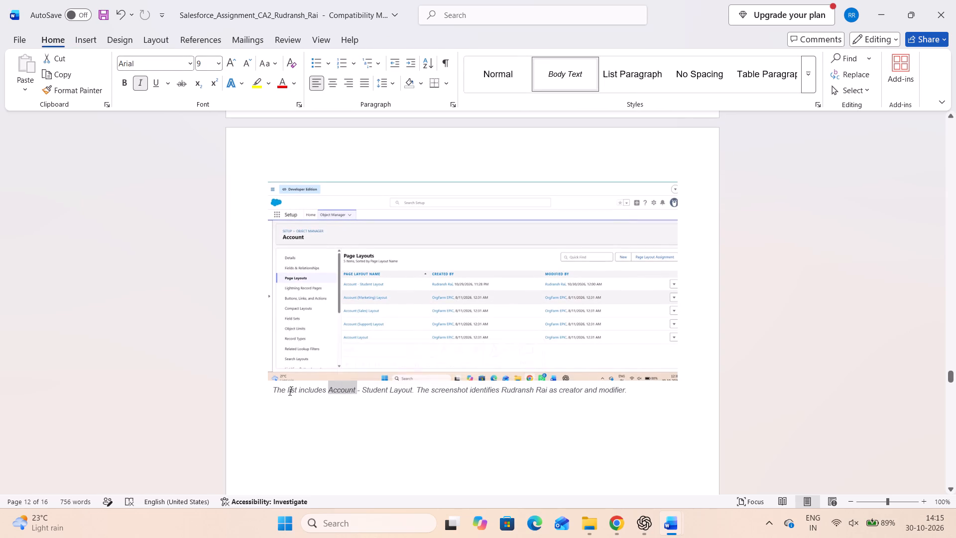
left_click_drag(276, 390, 542, 411)
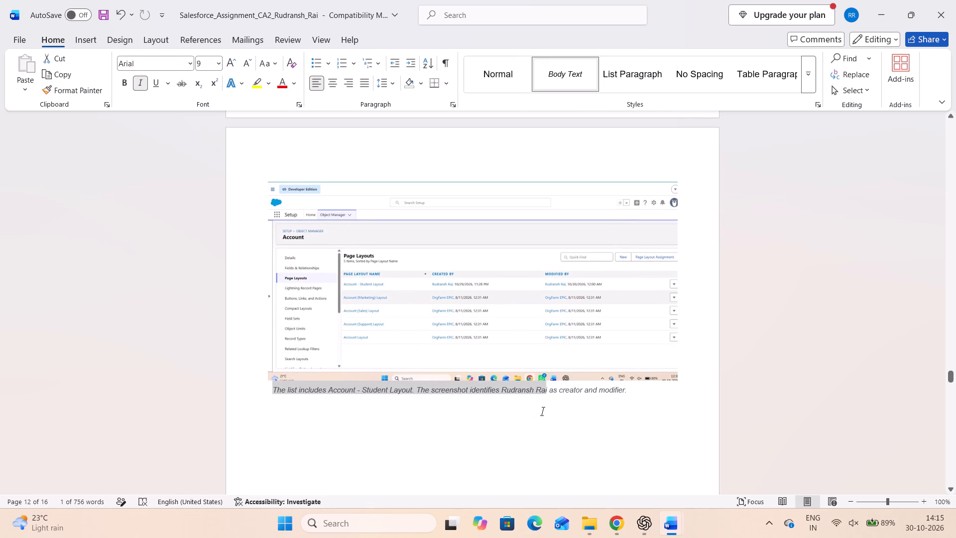
left_click_drag(542, 411, 709, 412)
key("Delete")
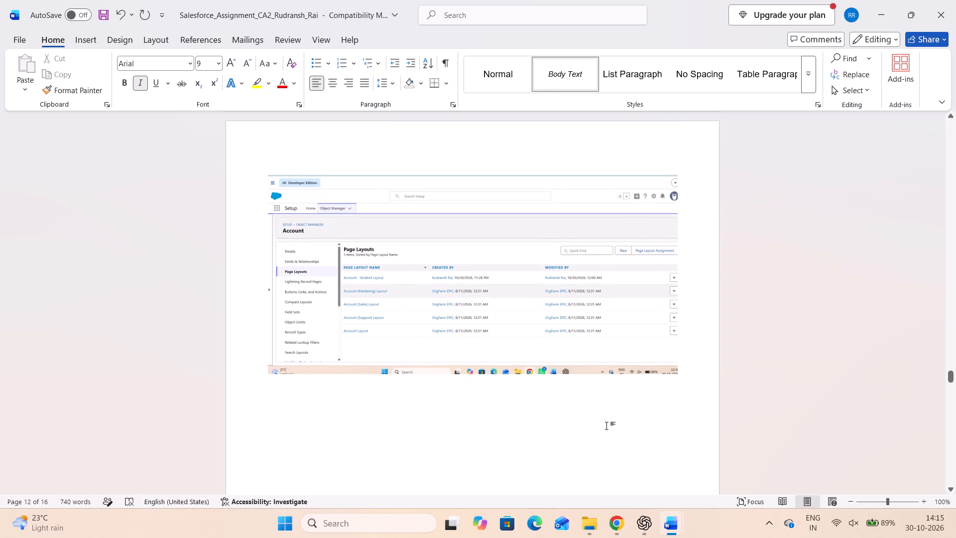
Delete the two italic note lines below the layout editor screenshot that shows the Address Information section on page 13.
scroll(606, 425, "down", 2)
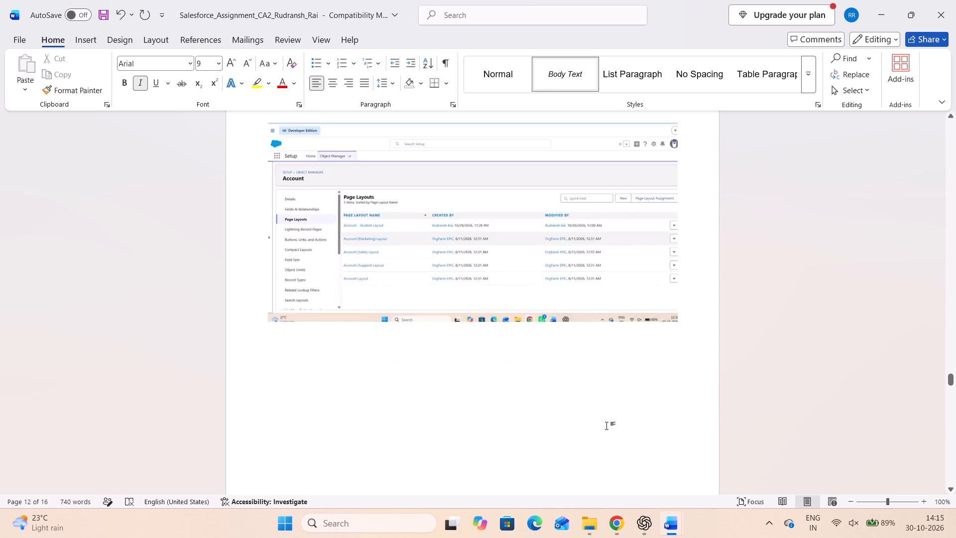
scroll(606, 425, "down", 3)
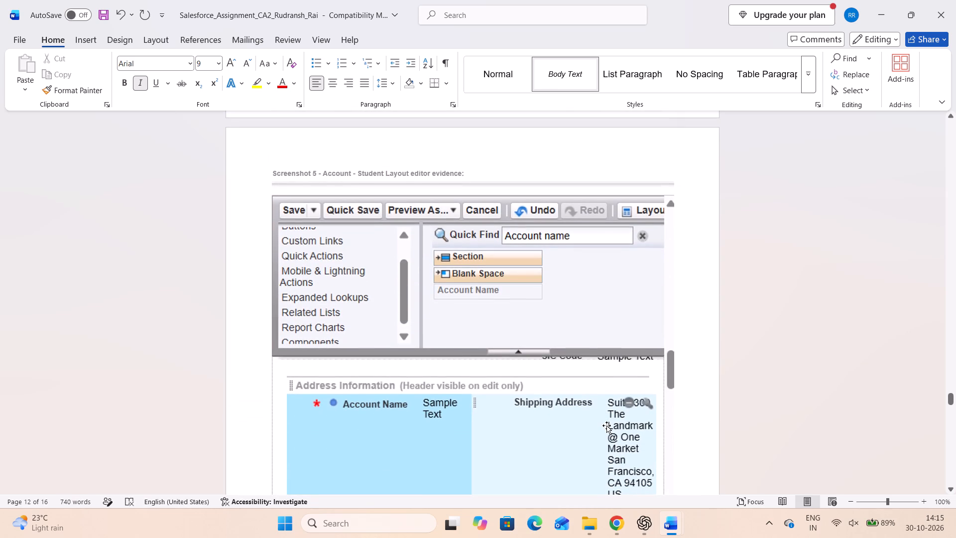
scroll(606, 425, "down", 1)
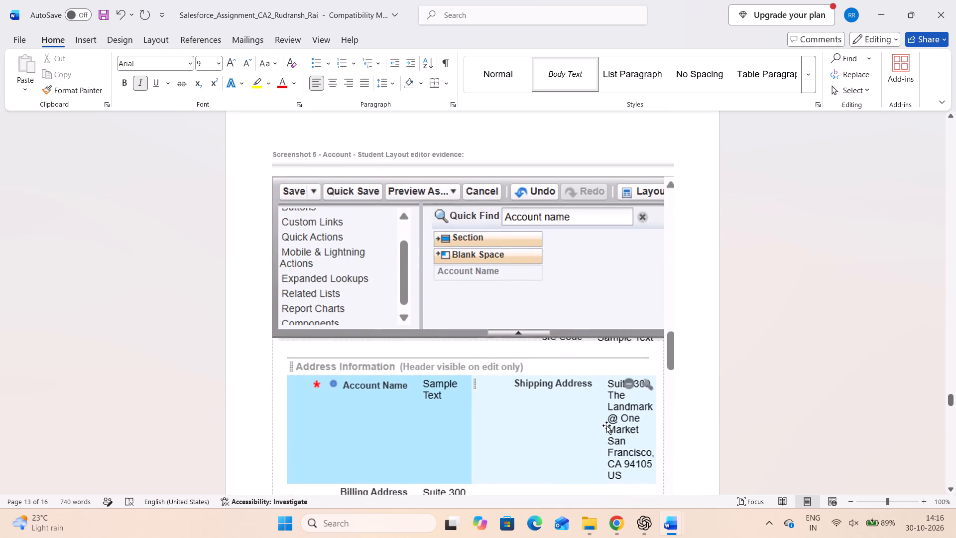
scroll(606, 425, "down", 1)
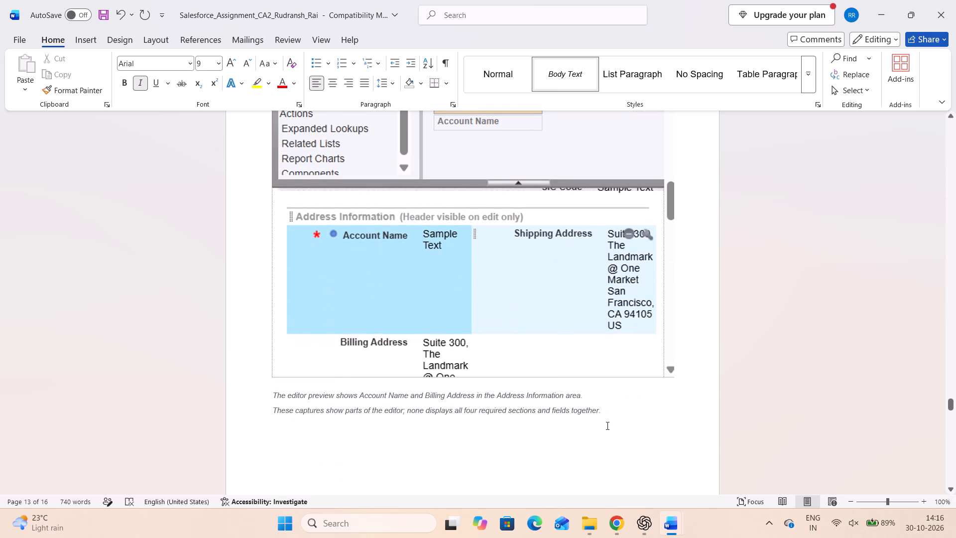
scroll(604, 428, "down", 2)
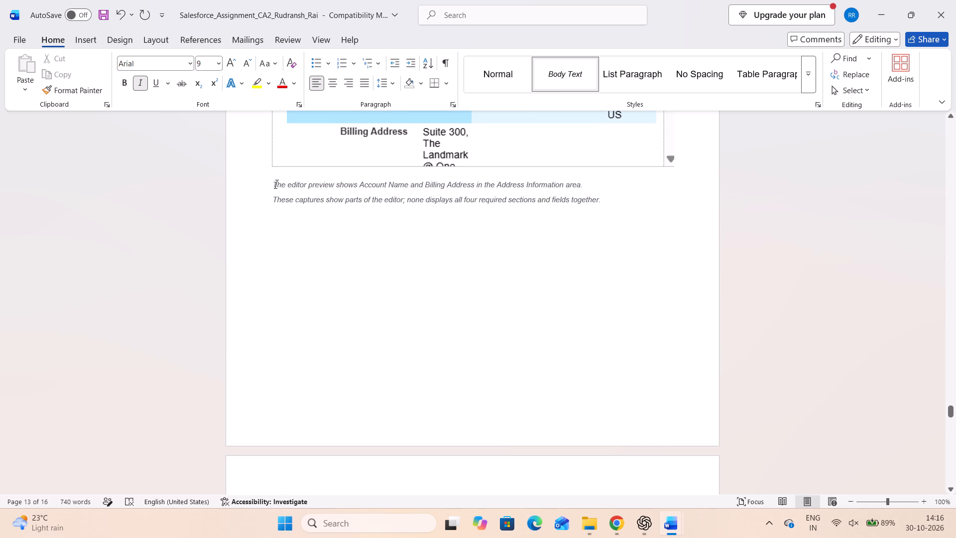
left_click_drag(275, 184, 602, 241)
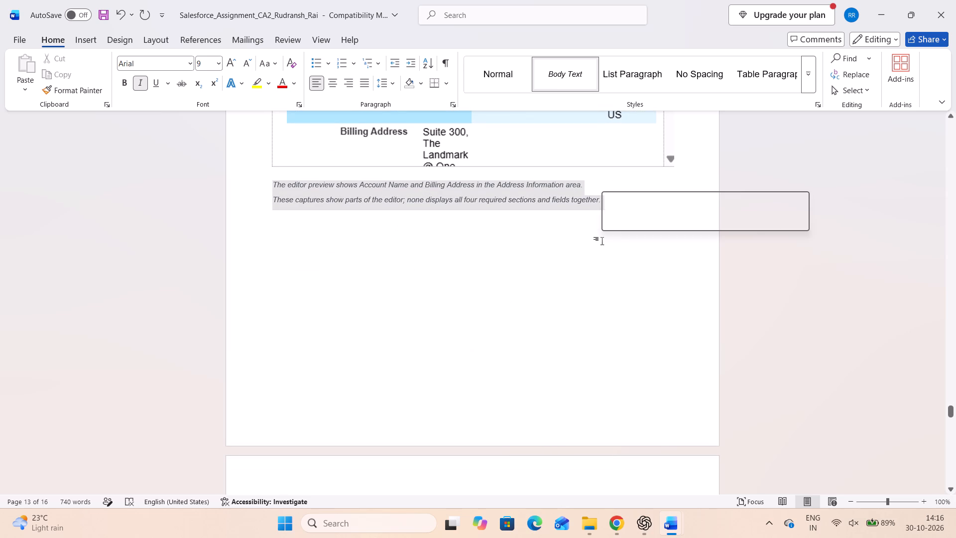
key("Delete")
Delete the header line "Screenshot 5 - Account - Student Layout editor evidence:" above the Account Information editor screenshot on page 14.
scroll(602, 241, "down", 2)
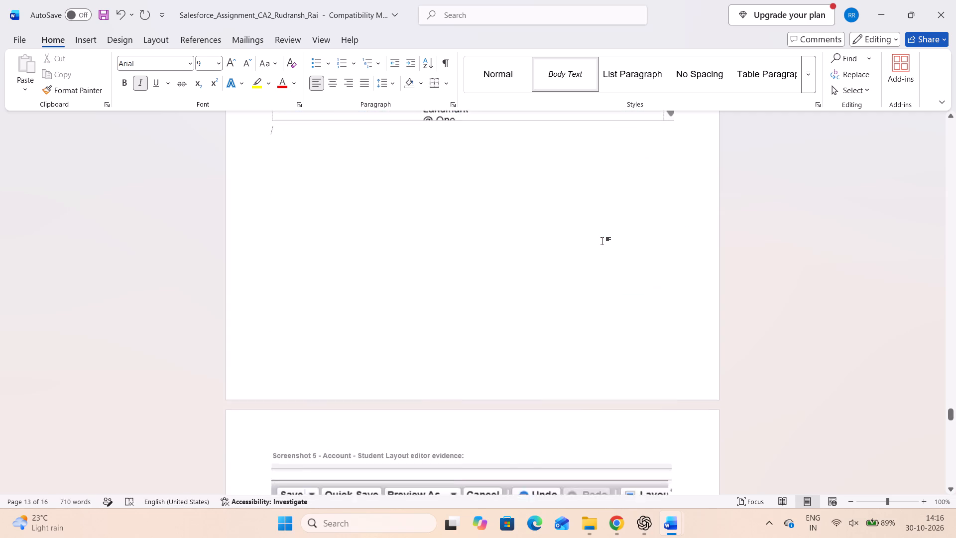
scroll(602, 241, "down", 2)
left_click(576, 252)
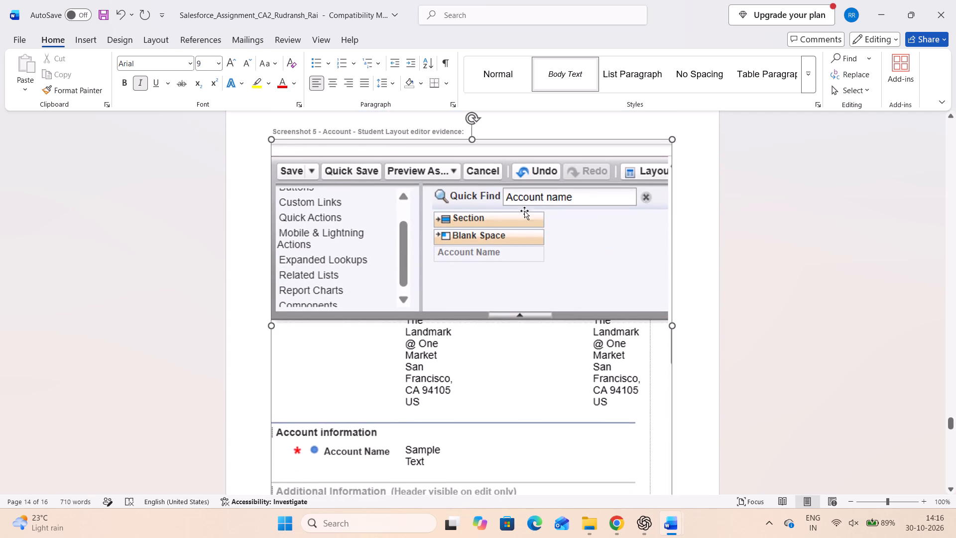
double_click(415, 127)
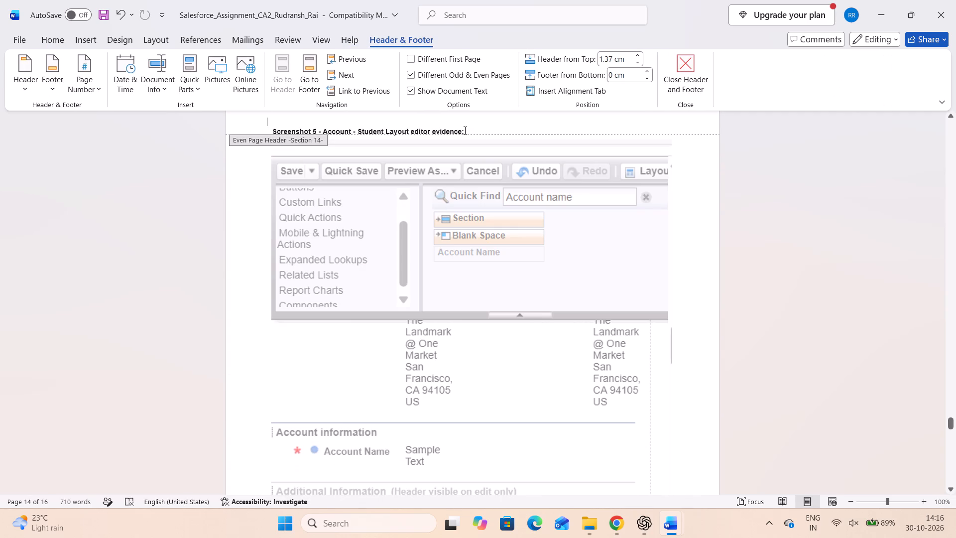
left_click_drag(465, 130, 270, 129)
key("Delete")
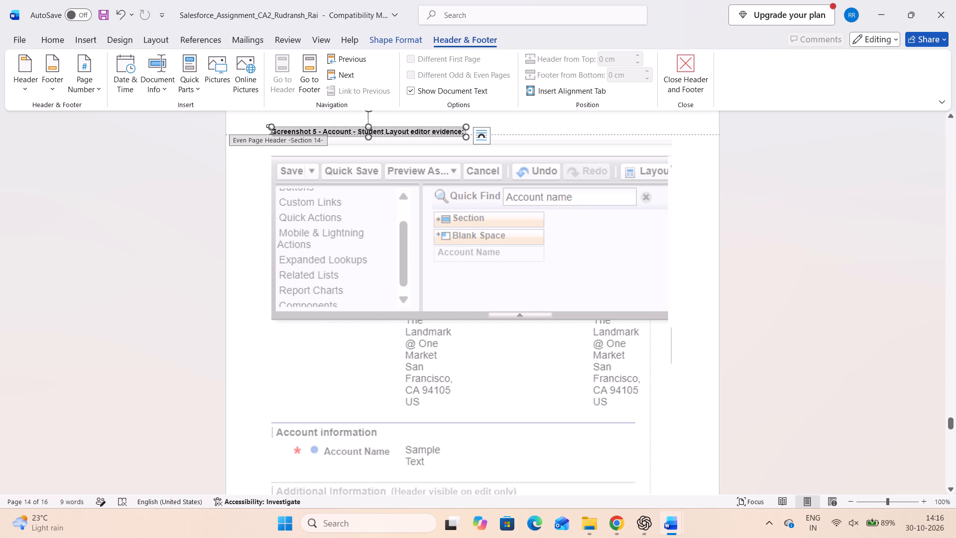
Delete the header line "Screenshot 5 - Account - Student Layout editor evidence:" above the Address Information editor screenshot on page 13 and leave header editing.
scroll(264, 182, "up", 6)
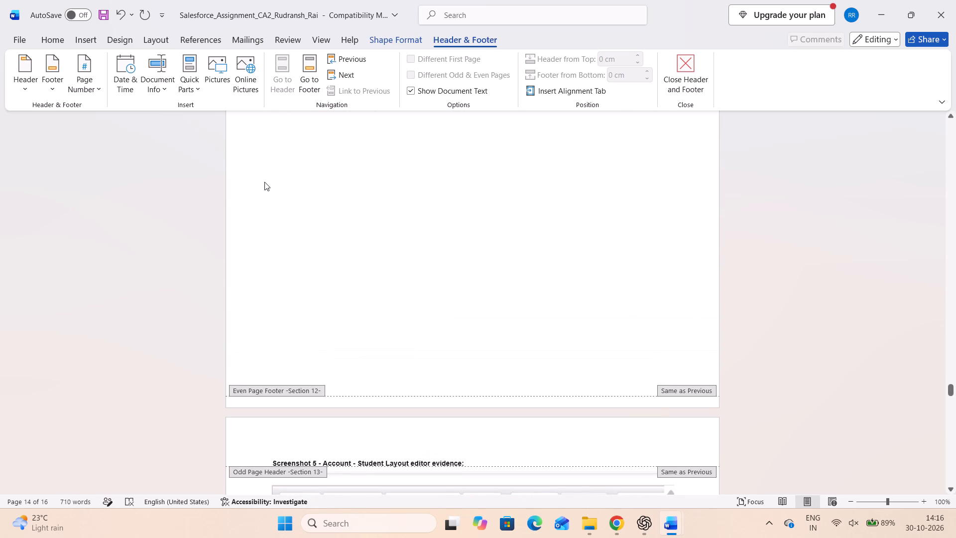
left_click(327, 462)
left_click_drag(327, 462, 463, 462)
key("Delete")
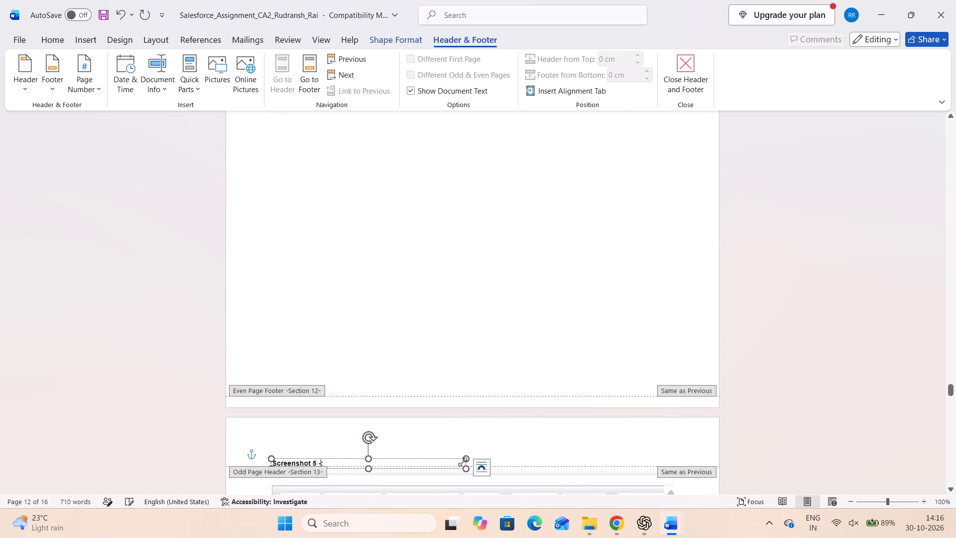
key("BackSpace")
key("BackSpace")
key("BackSpace")
key("BackSpace")
key("BackSpace")
key("BackSpace")
key("BackSpace")
key("BackSpace")
key("BackSpace")
key("BackSpace")
key("BackSpace")
key("BackSpace")
key("BackSpace")
key("BackSpace")
key("BackSpace")
key("BackSpace")
key("BackSpace")
left_click(578, 479)
scroll(578, 479, "down", 1)
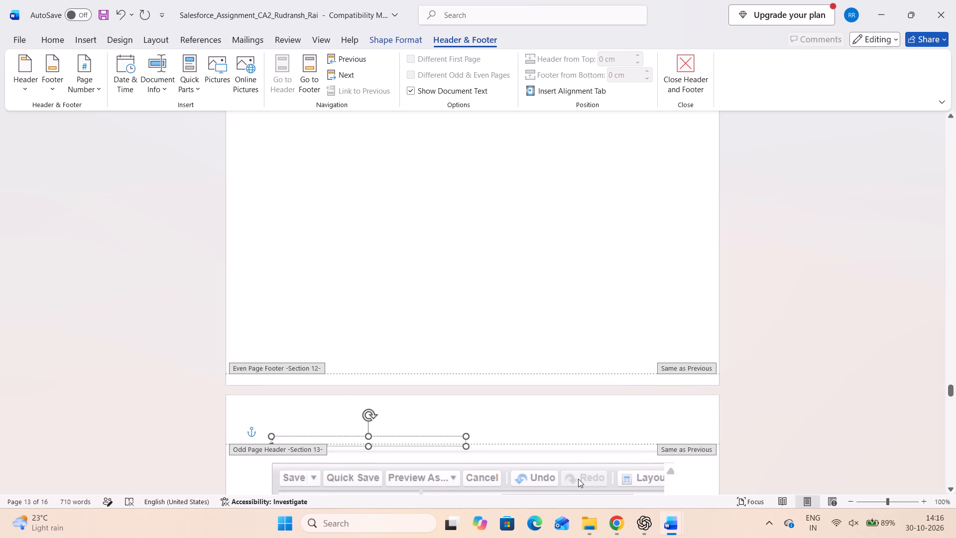
left_click(578, 479)
left_click_drag(578, 479, 593, 348)
scroll(593, 348, "down", 2)
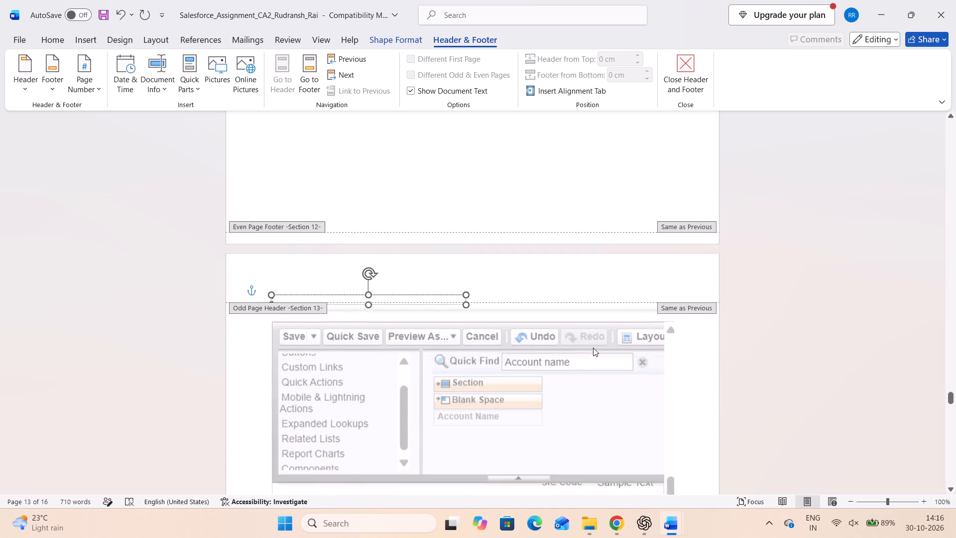
scroll(593, 348, "down", 1)
double_click(588, 337)
Delete the two italic note lines below the layout editor screenshot that shows the Account Information section on page 14.
scroll(588, 337, "down", 4)
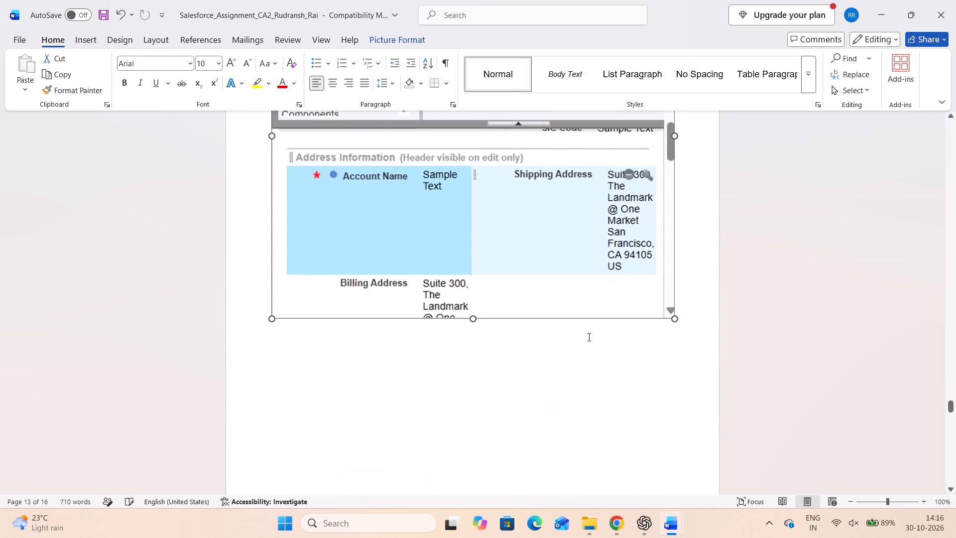
scroll(588, 337, "down", 5)
scroll(588, 337, "up", 1)
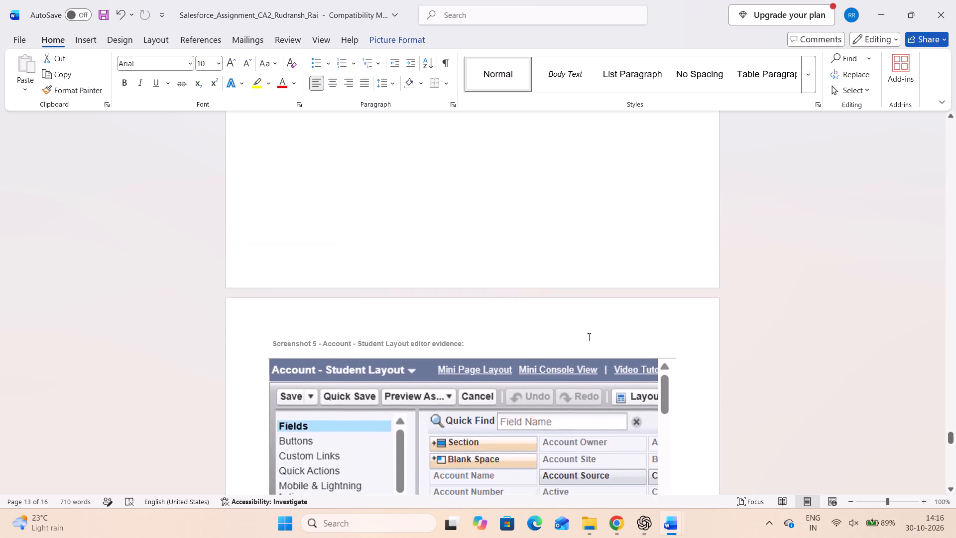
scroll(588, 337, "up", 1)
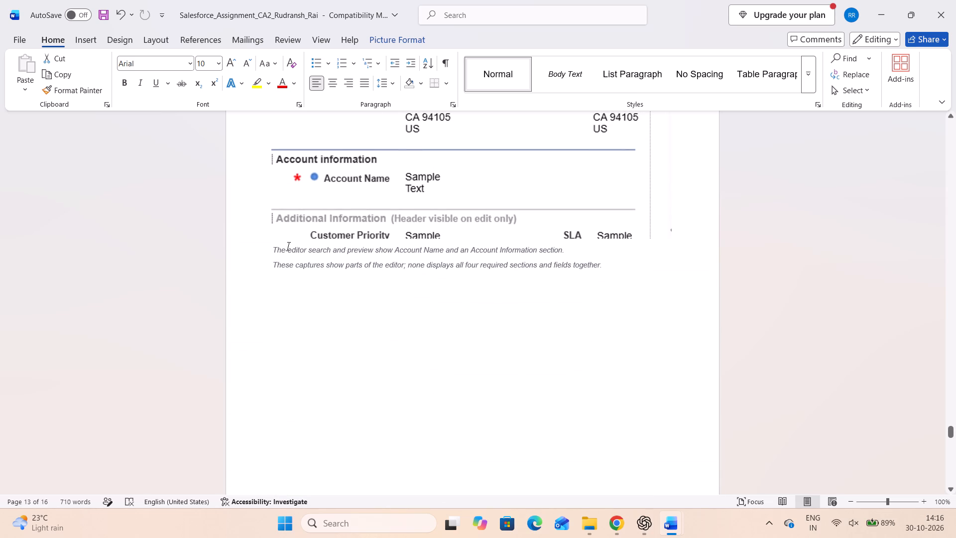
left_click_drag(273, 245, 408, 273)
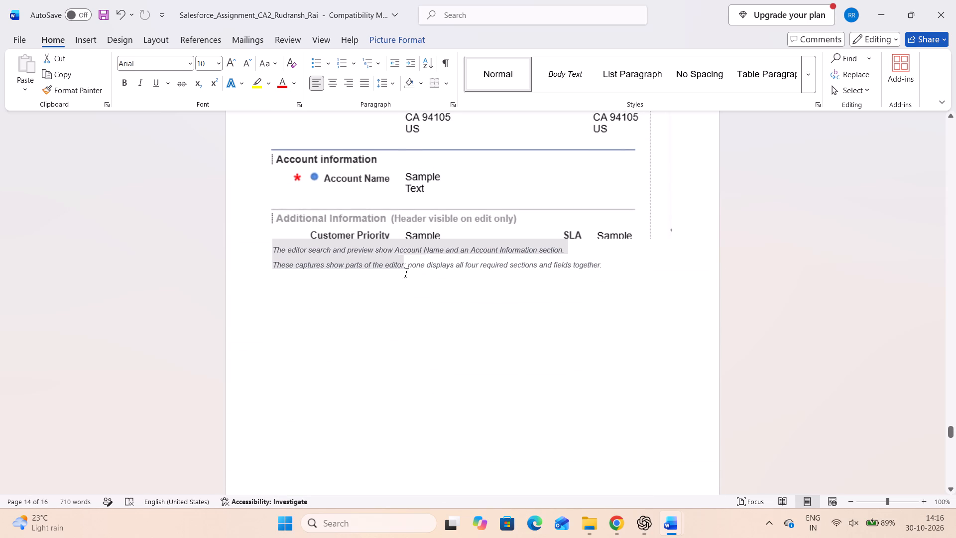
left_click_drag(408, 273, 607, 296)
key("Delete")
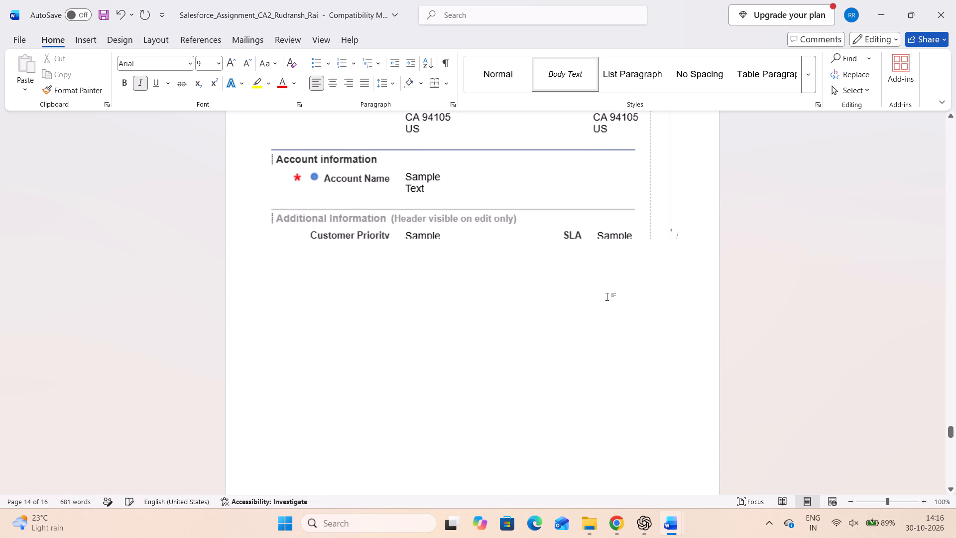
Delete the header line "Screenshot 5 - Account - Student Layout editor evidence:" above the Account Sample editor screenshot on page 15 and leave header editing.
scroll(607, 296, "down", 8)
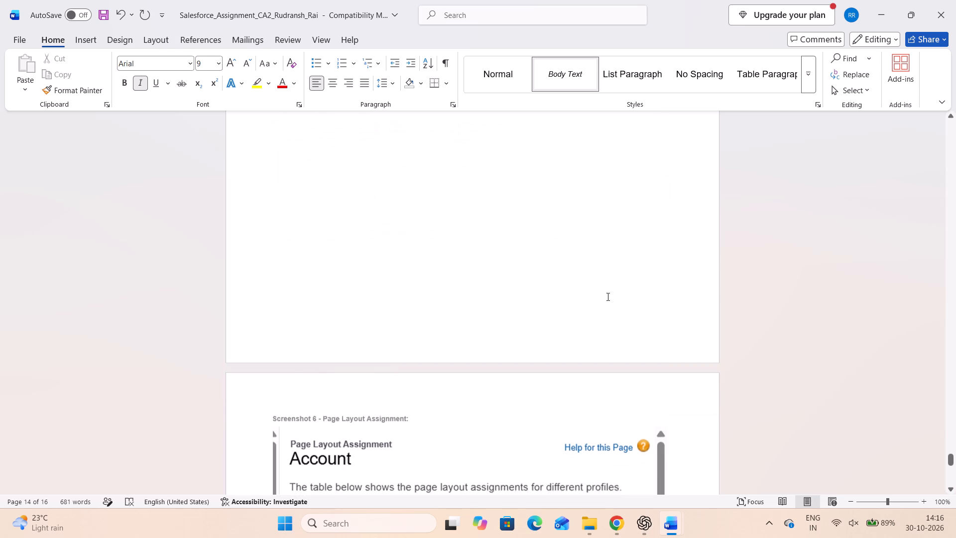
scroll(607, 296, "down", 1)
scroll(607, 296, "up", 4)
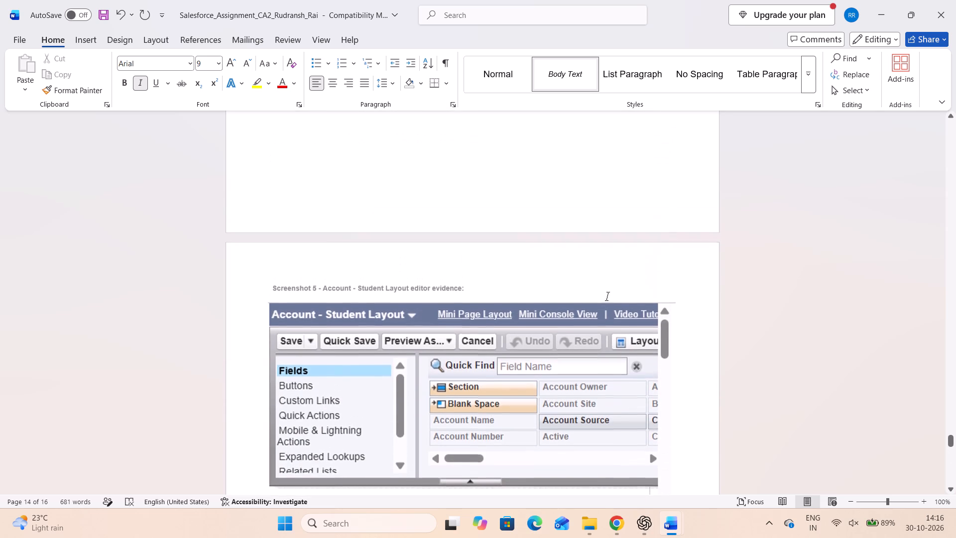
scroll(607, 296, "up", 1)
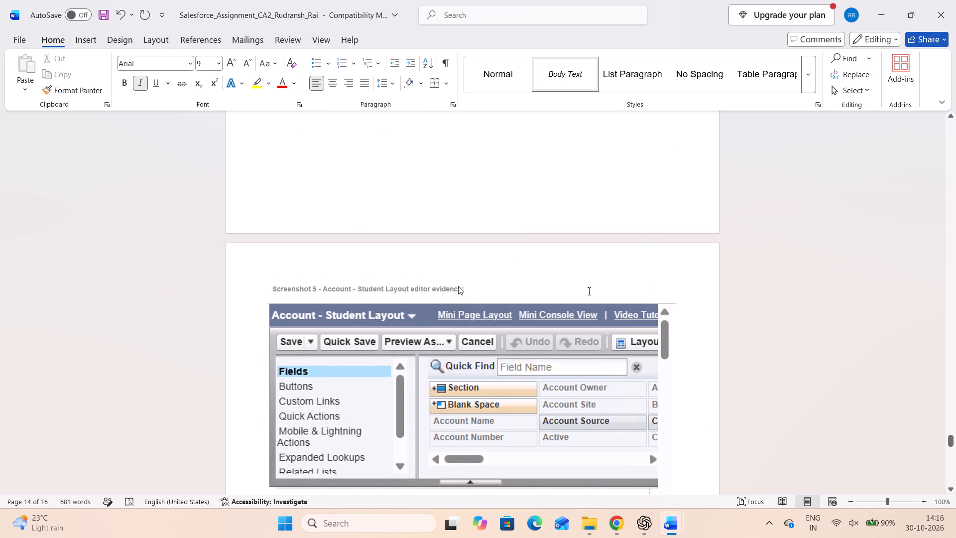
double_click(458, 286)
left_click(467, 289)
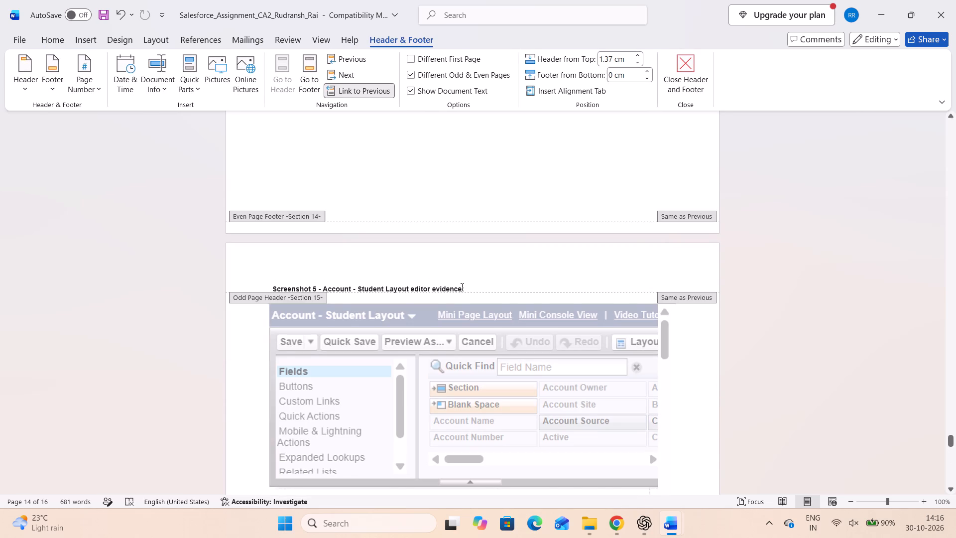
left_click_drag(463, 287, 238, 275)
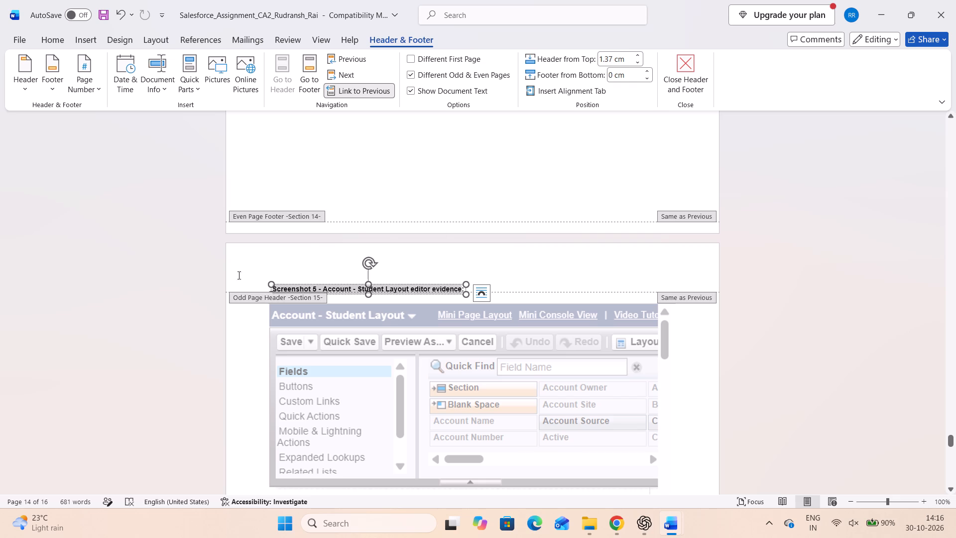
left_click_drag(238, 275, 237, 275)
key("Delete")
scroll(237, 275, "down", 2)
double_click(237, 275)
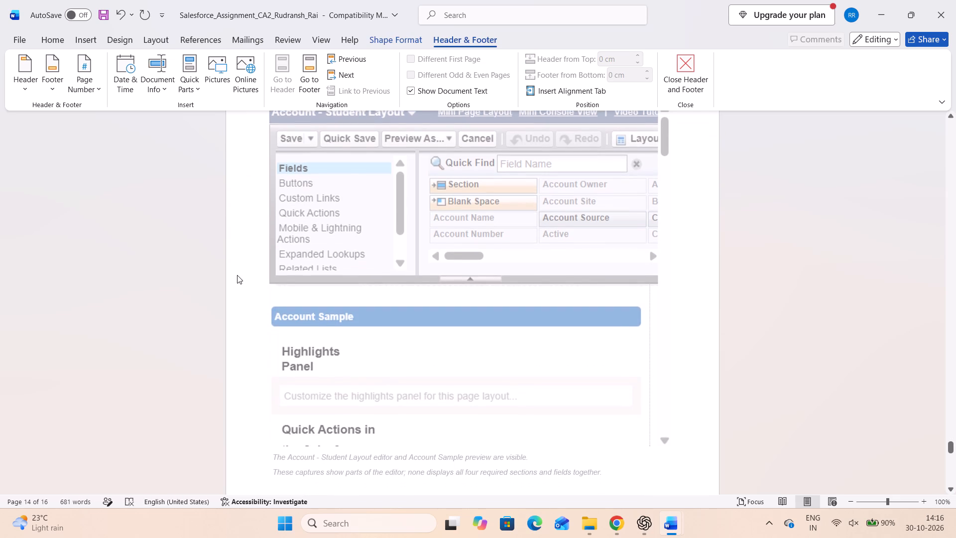
Delete the two italic note lines below the layout editor screenshot that shows the Account Sample preview on page 15.
scroll(363, 319, "down", 2)
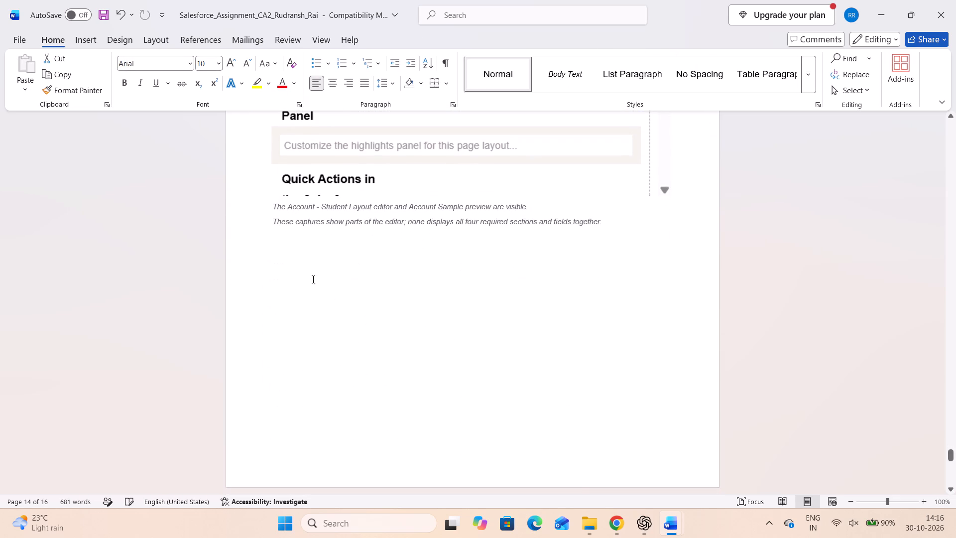
left_click_drag(272, 205, 541, 224)
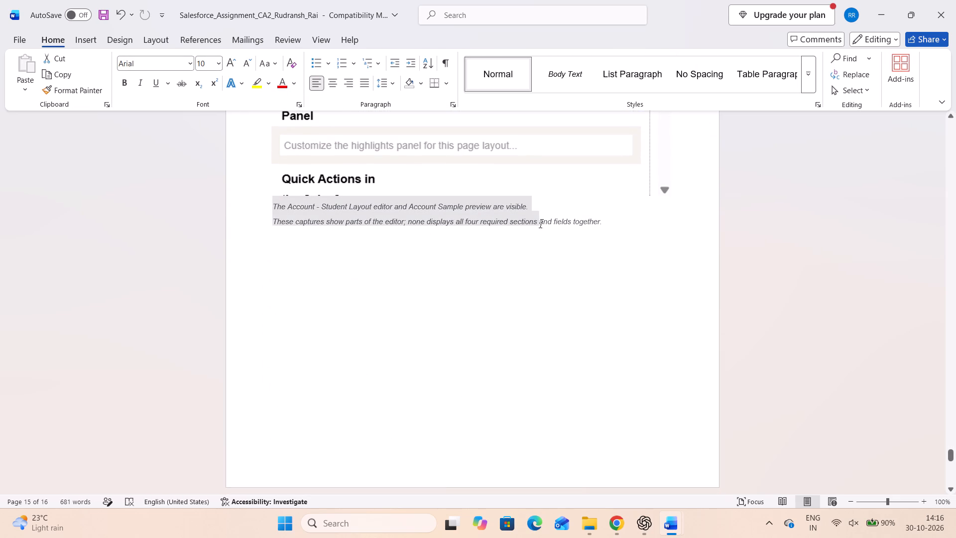
left_click_drag(541, 224, 673, 215)
key("Delete")
Delete the header line "Screenshot 6 - Page Layout Assignment:" above the profile assignment screenshot on page 16 and leave header editing.
scroll(673, 215, "down", 1)
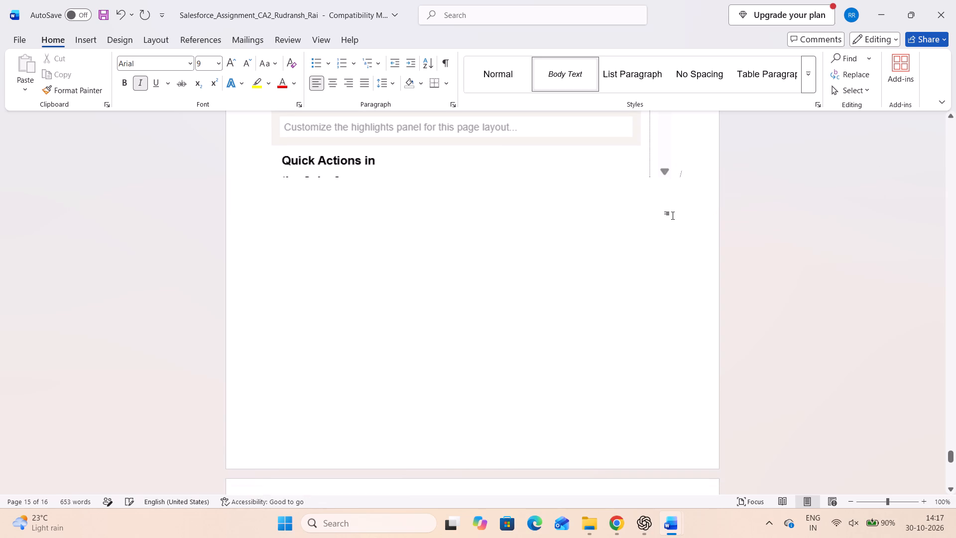
scroll(673, 215, "down", 2)
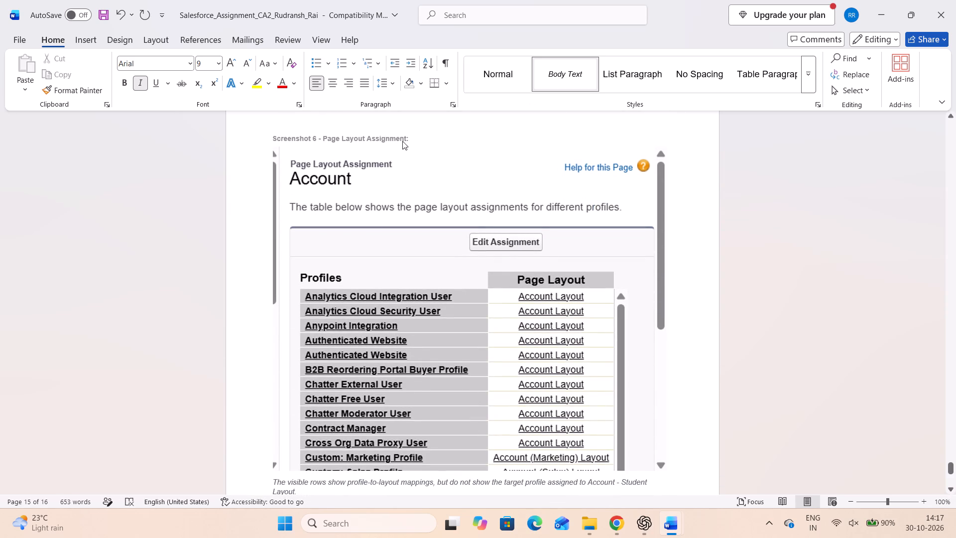
double_click(381, 133)
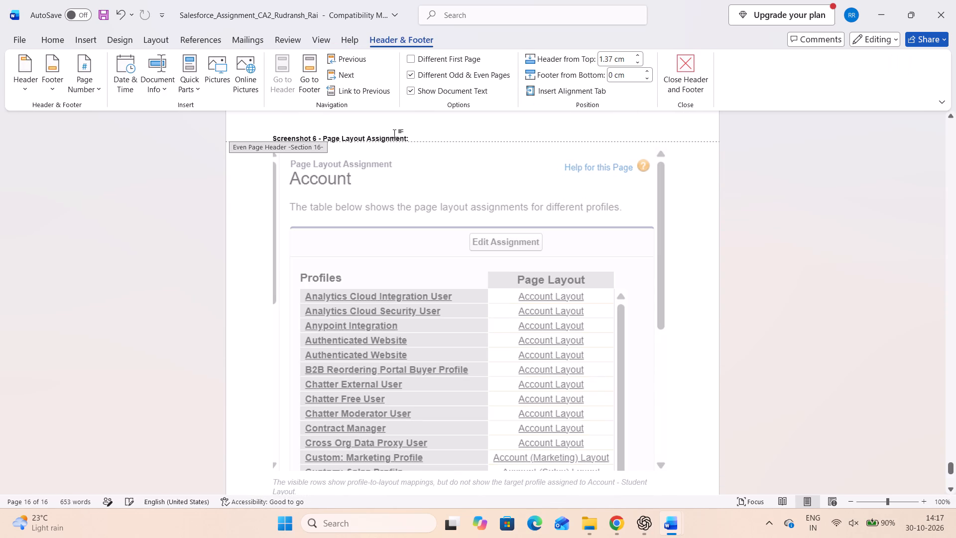
left_click_drag(415, 133, 284, 134)
left_click_drag(284, 134, 273, 133)
left_click_drag(273, 133, 406, 133)
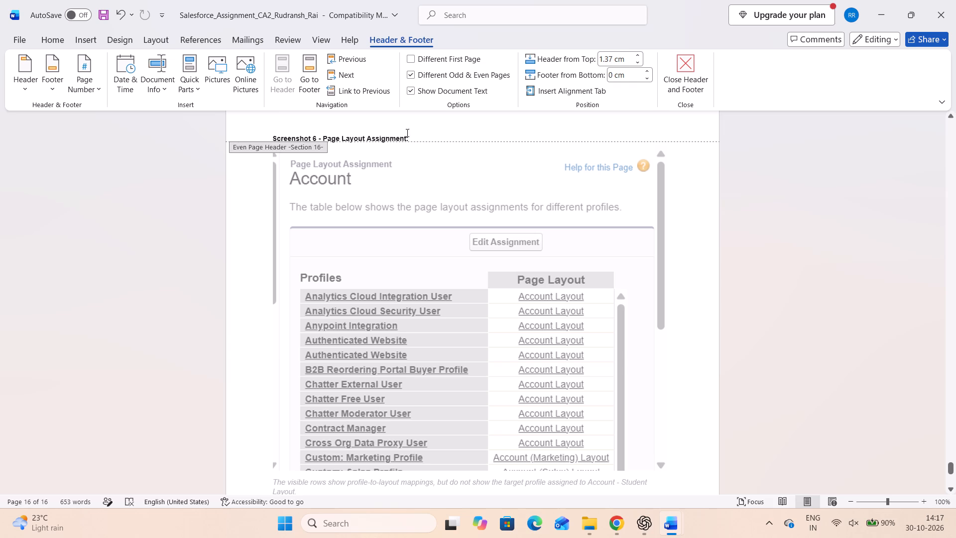
left_click_drag(406, 133, 411, 138)
left_click(411, 138)
left_click(408, 135)
left_click_drag(408, 135, 391, 135)
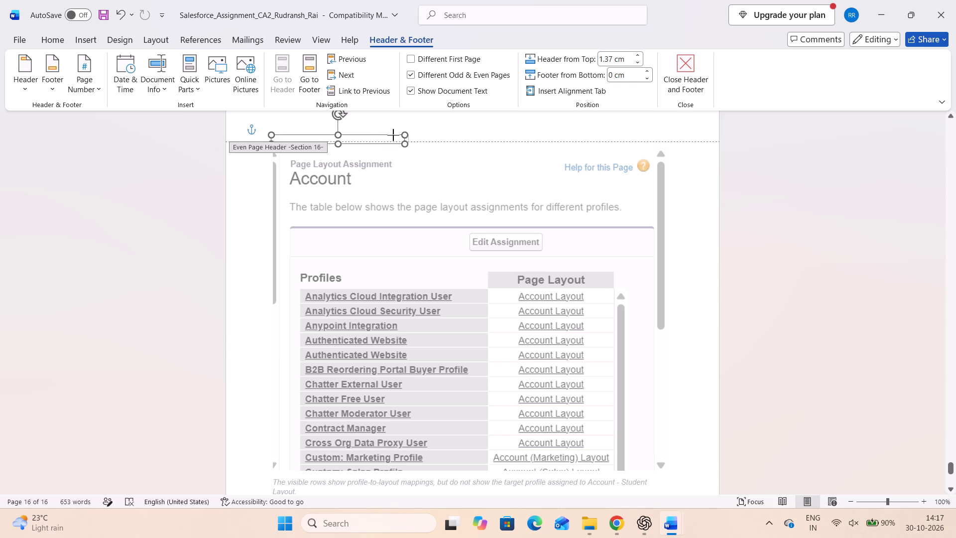
left_click_drag(391, 135, 265, 130)
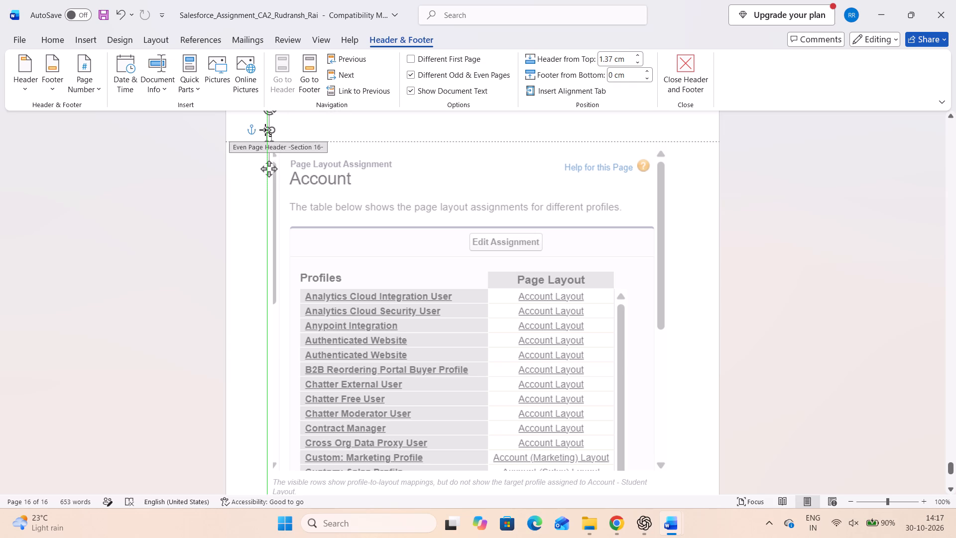
left_click_drag(265, 130, 273, 130)
key("Delete")
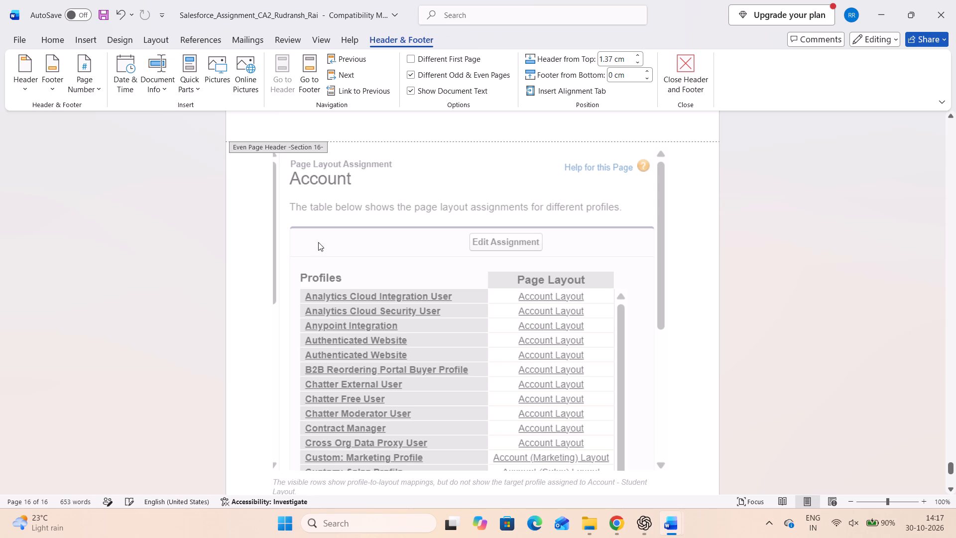
scroll(313, 251, "down", 3)
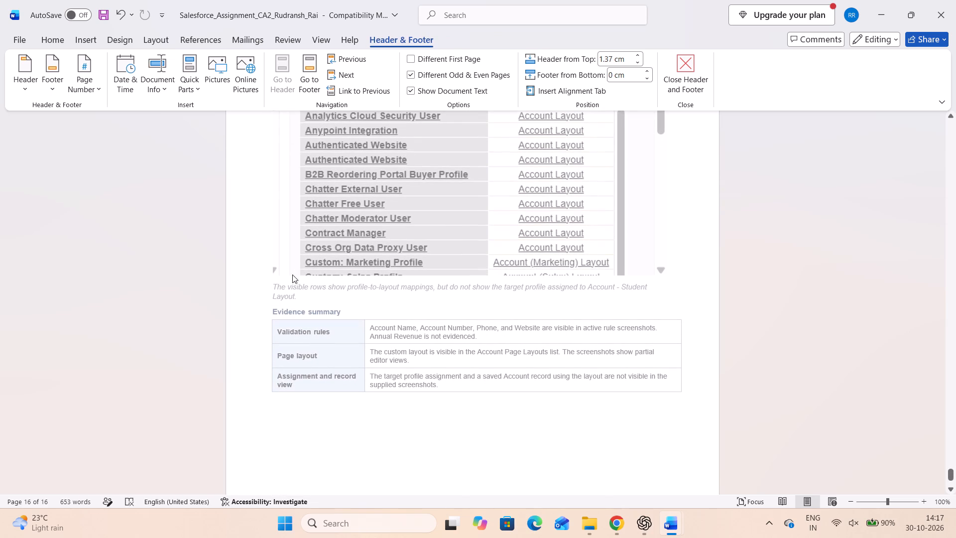
double_click(278, 283)
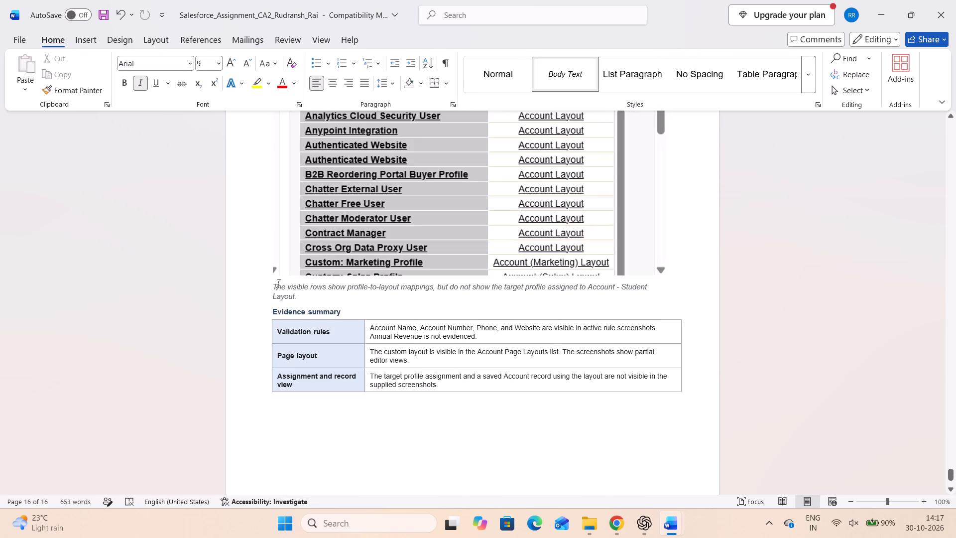
Replace the italic note below the Page Layout Assignment screenshot on page 16 with a blank line above the "Evidence summary" heading.
left_click_drag(271, 286, 299, 297)
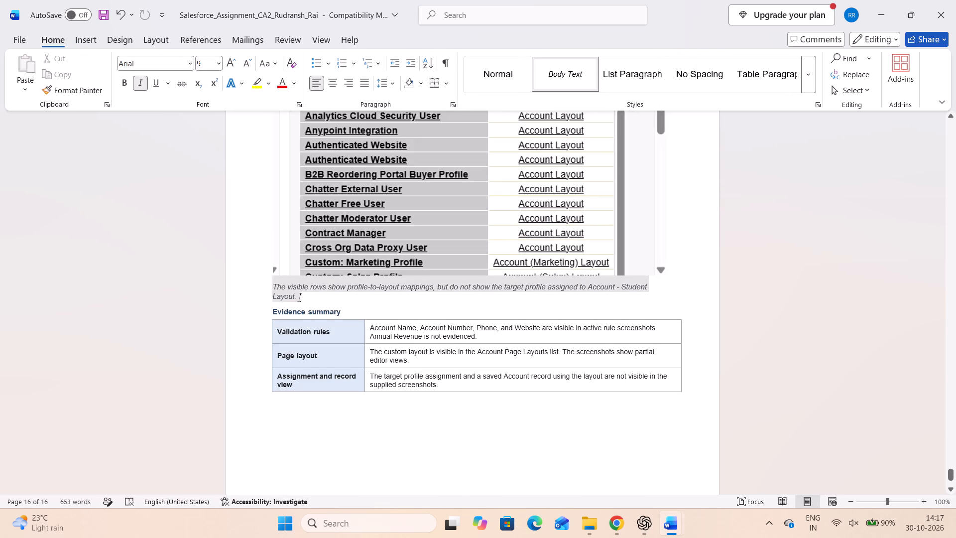
left_click_drag(299, 297, 300, 297)
key("Delete")
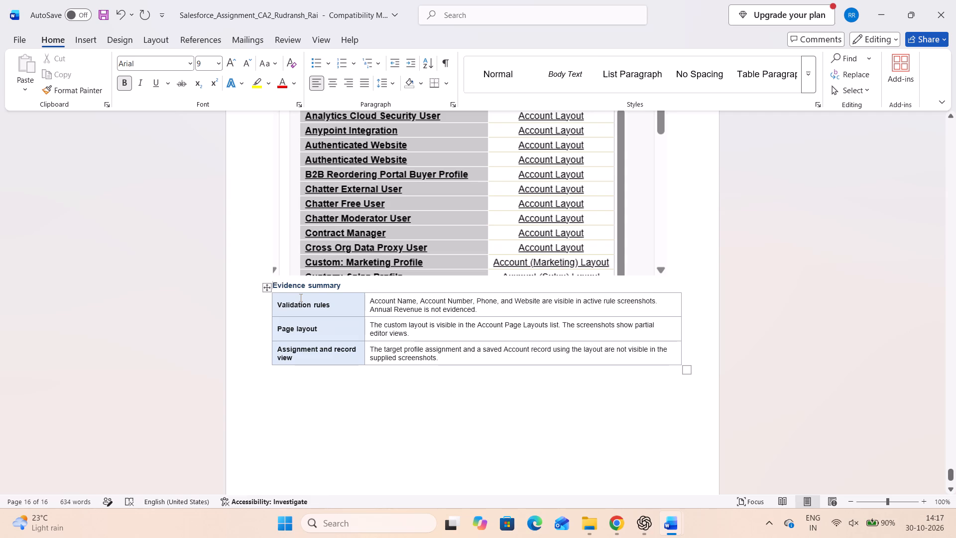
key("Return")
Switch to File Explorer, browse the October 2026 Gallery screenshots, view Screenshot 2026-10-30 115453.png of the Website_URL_Validation rule, and return to the Word document.
scroll(300, 299, "down", 3)
scroll(355, 447, "down", 3)
scroll(355, 447, "up", 1)
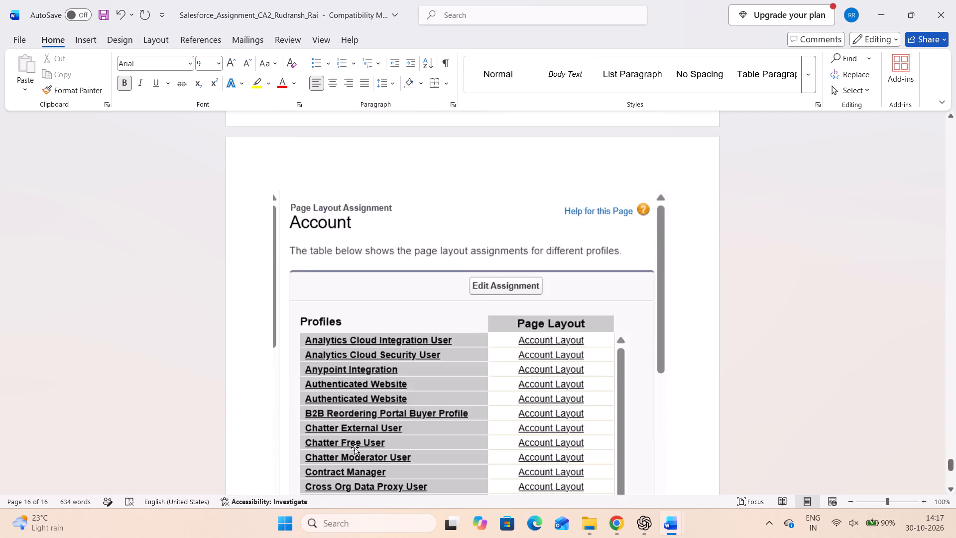
scroll(355, 447, "up", 1)
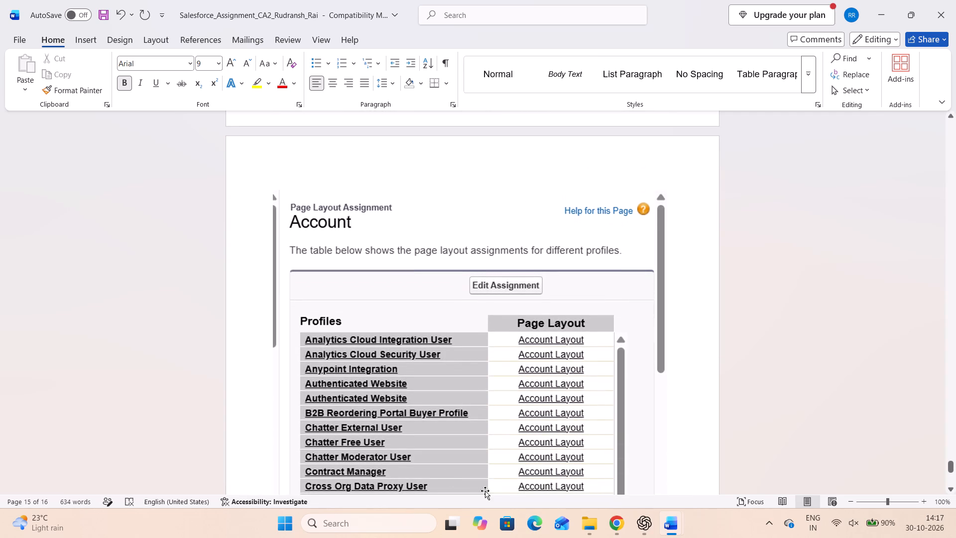
double_click(593, 525)
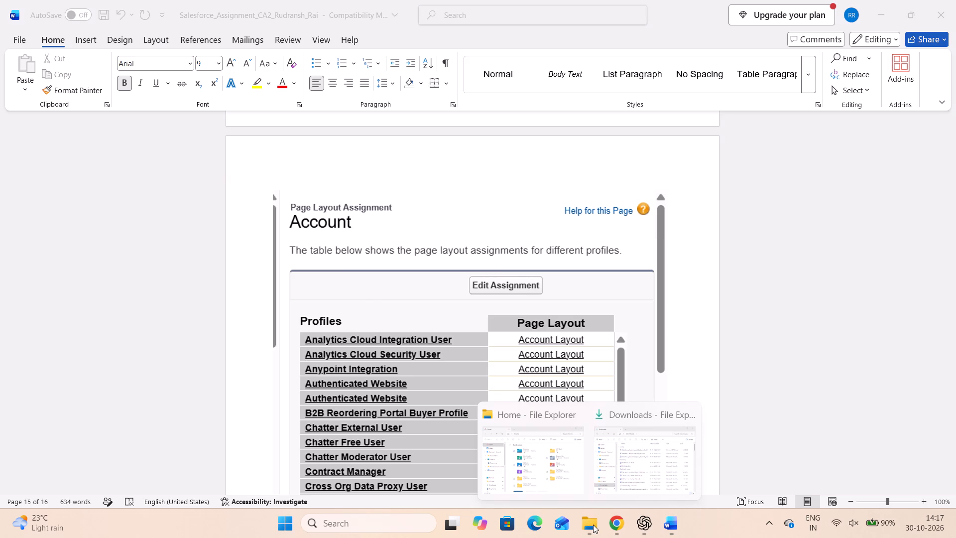
left_click(570, 463)
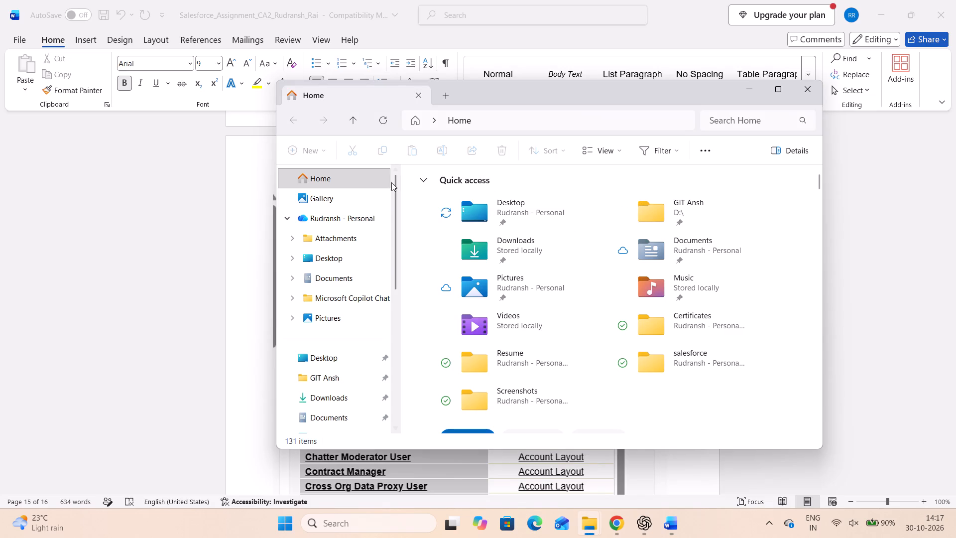
left_click(363, 204)
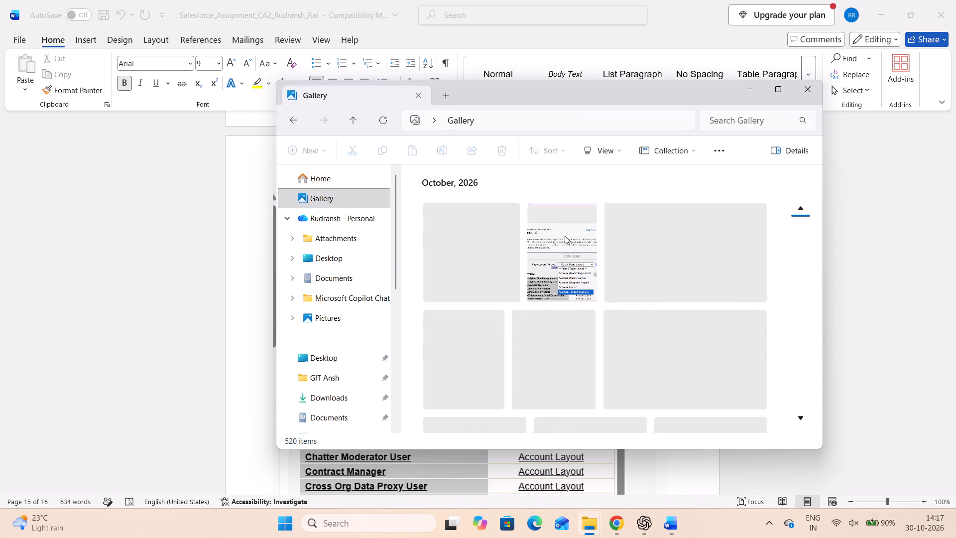
scroll(572, 291, "down", 1)
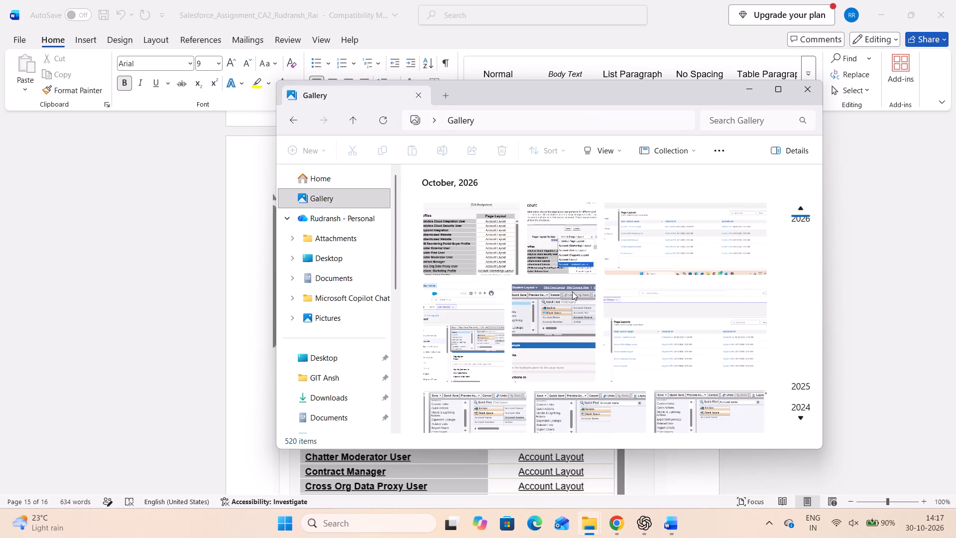
scroll(572, 291, "down", 3)
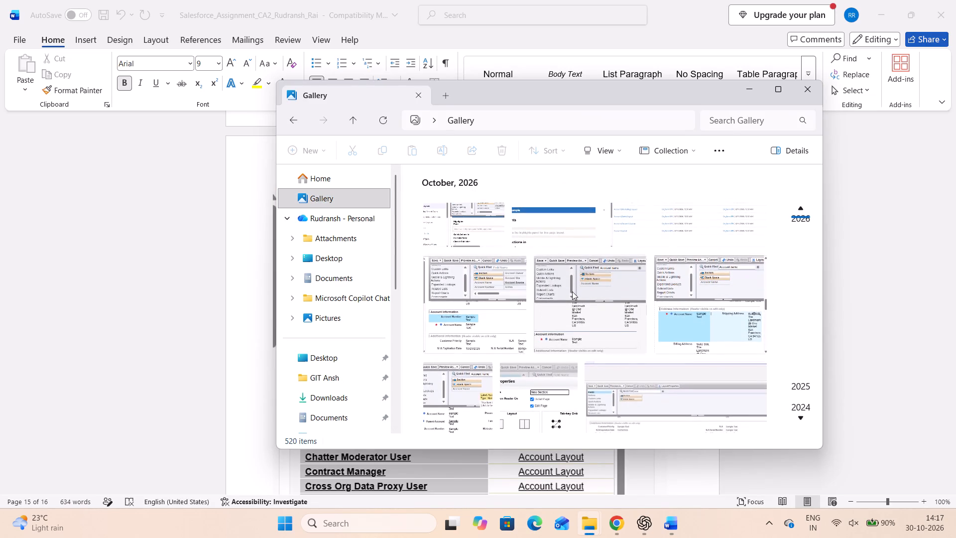
scroll(572, 291, "down", 2)
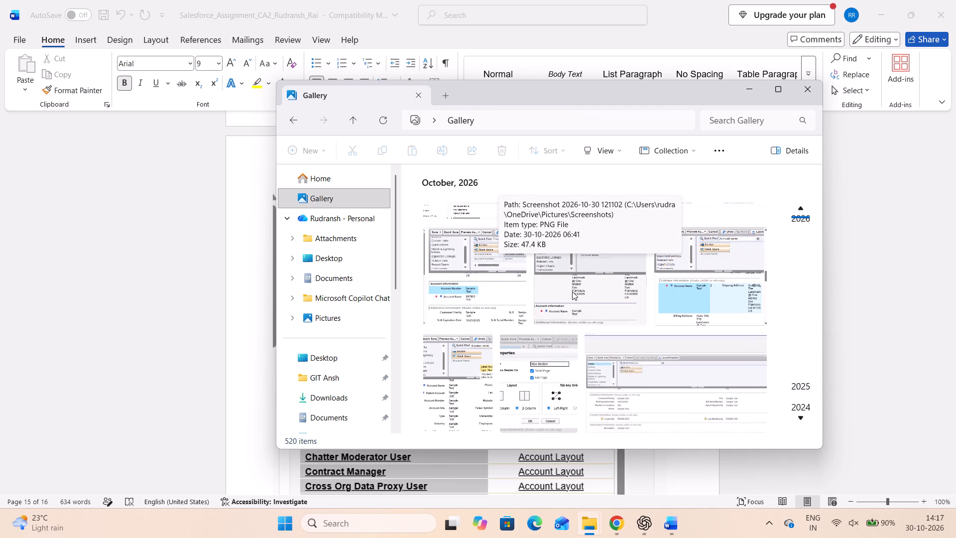
scroll(572, 291, "down", 3)
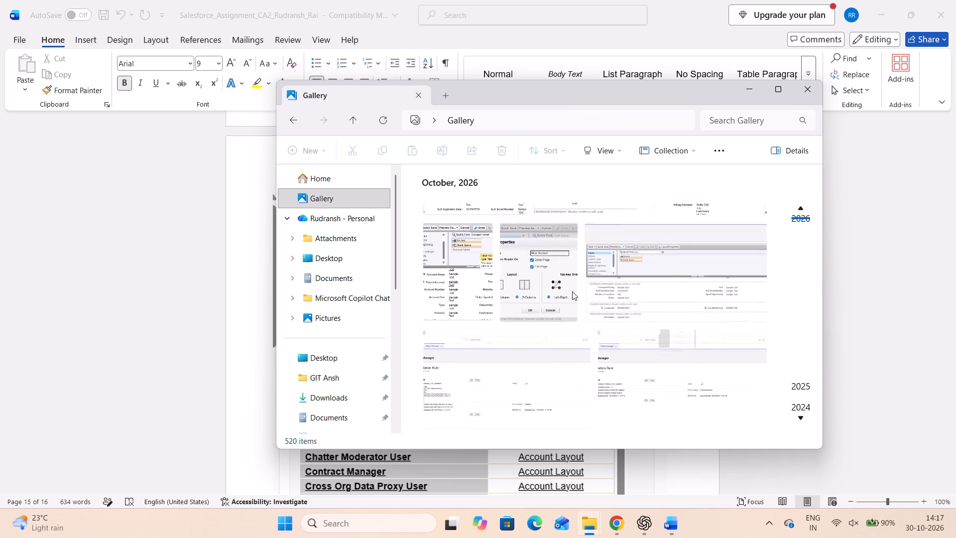
scroll(572, 291, "down", 1)
triple_click(510, 334)
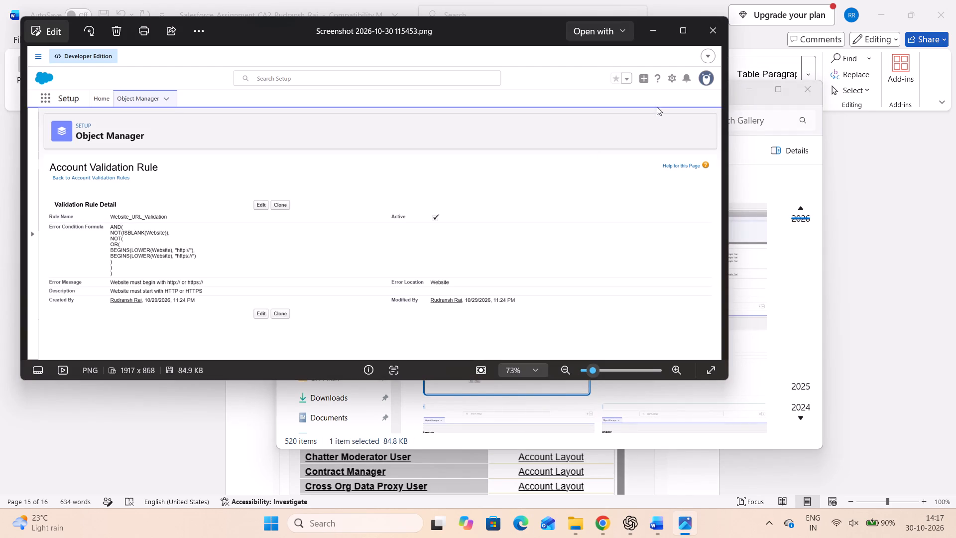
left_click(641, 30)
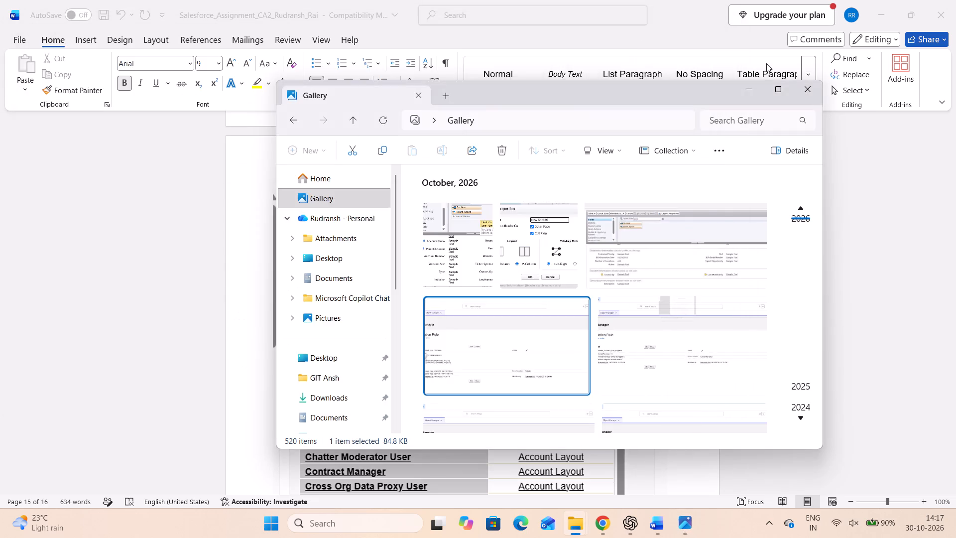
left_click(760, 81)
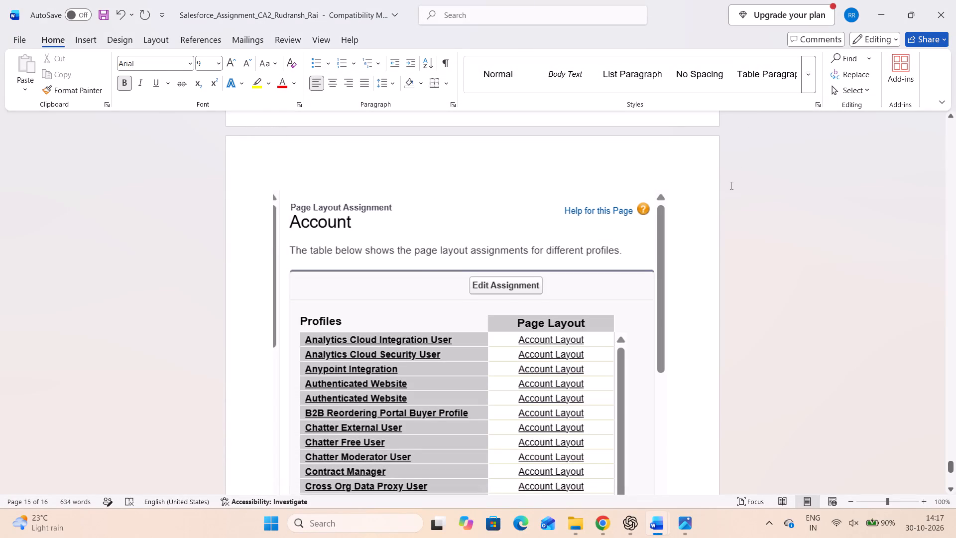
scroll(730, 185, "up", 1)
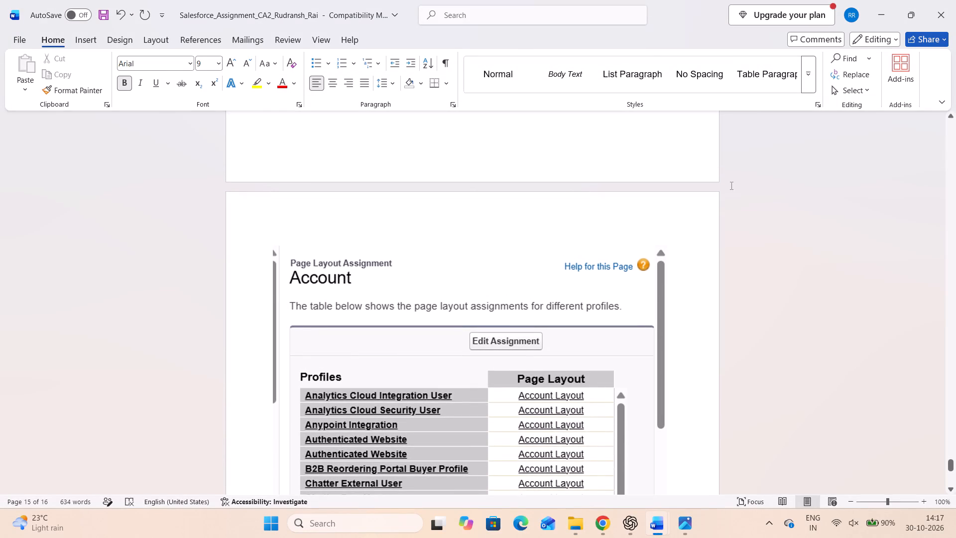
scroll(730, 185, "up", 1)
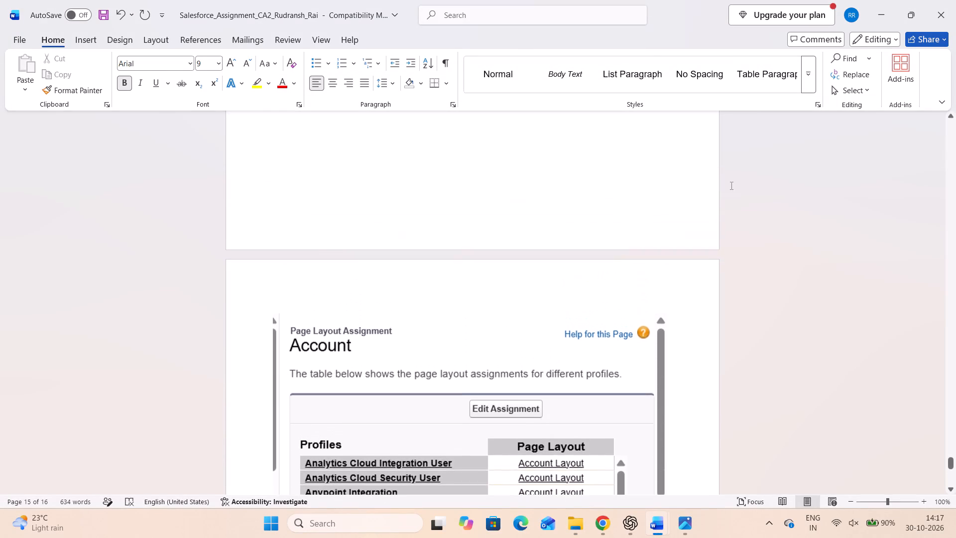
Examine the Page Layout Assignment image on page 16 and the Account - Student Layout editor image on page 15.
scroll(730, 185, "up", 1)
left_click(383, 332)
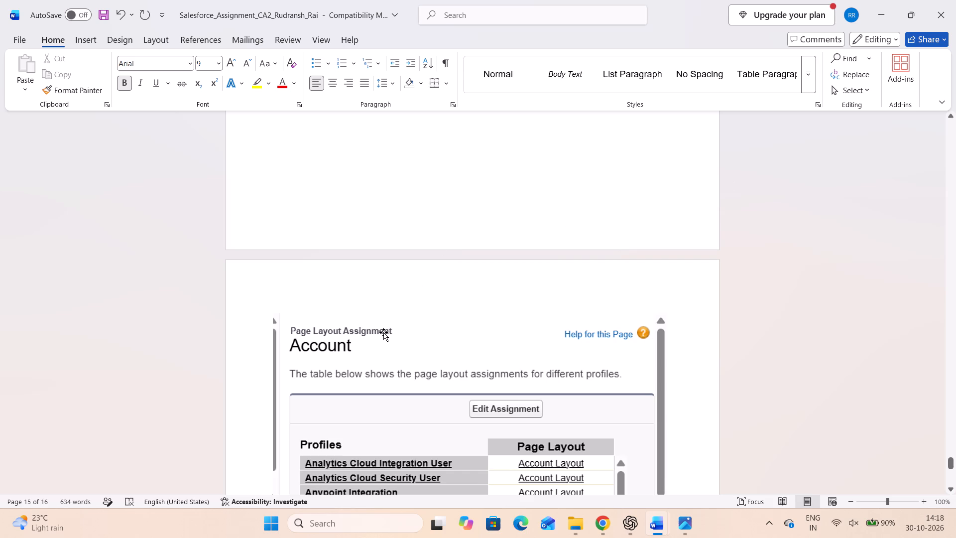
double_click(383, 332)
left_click(392, 330)
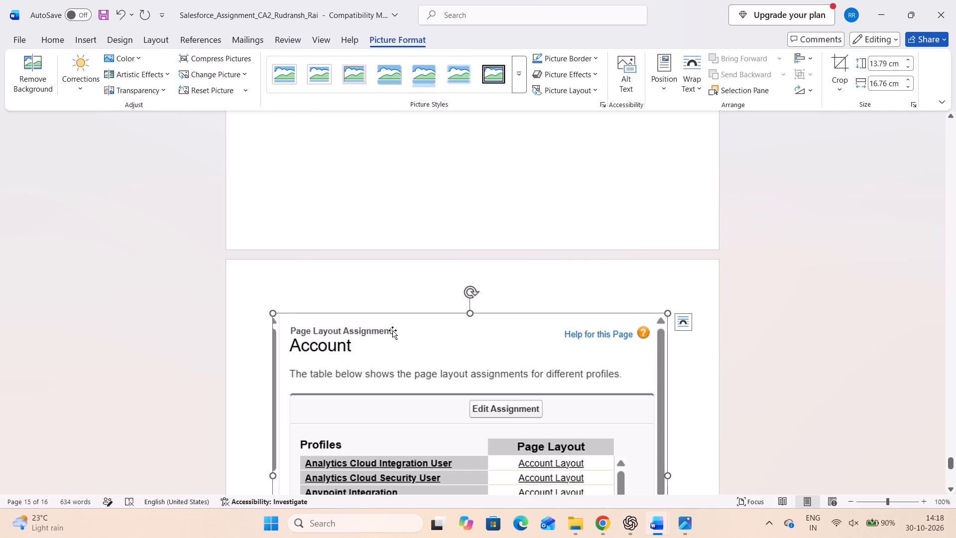
left_click_drag(392, 330, 408, 338)
scroll(408, 338, "up", 1)
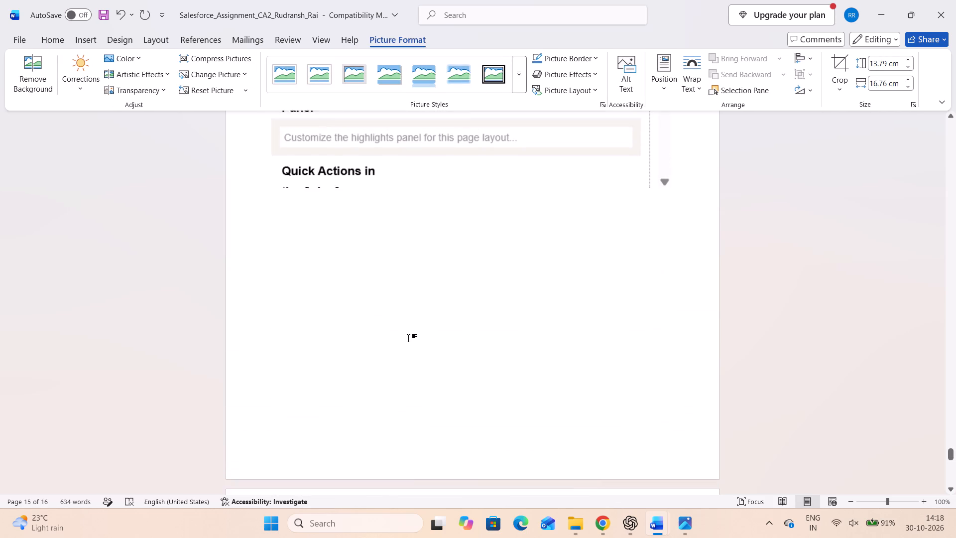
scroll(408, 338, "up", 1)
scroll(387, 392, "up", 2)
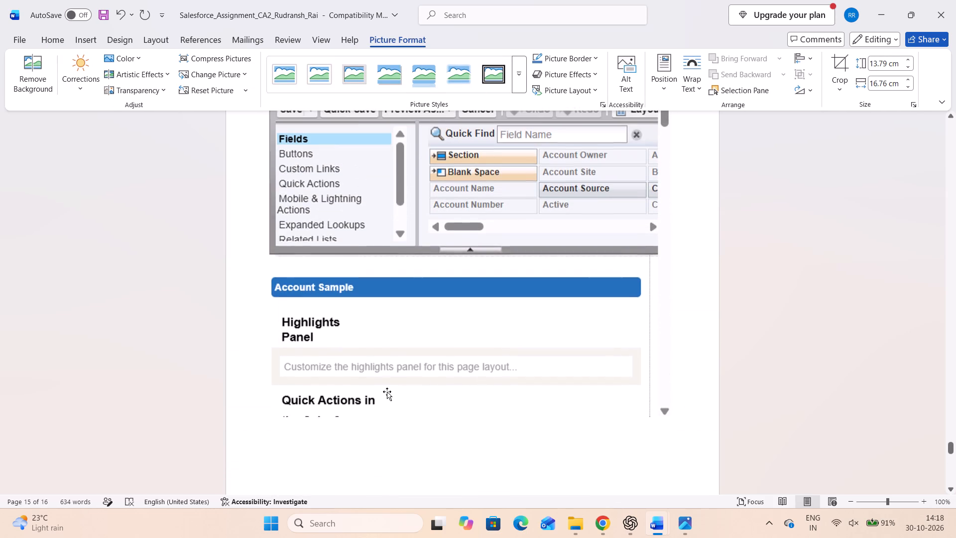
scroll(387, 392, "up", 3)
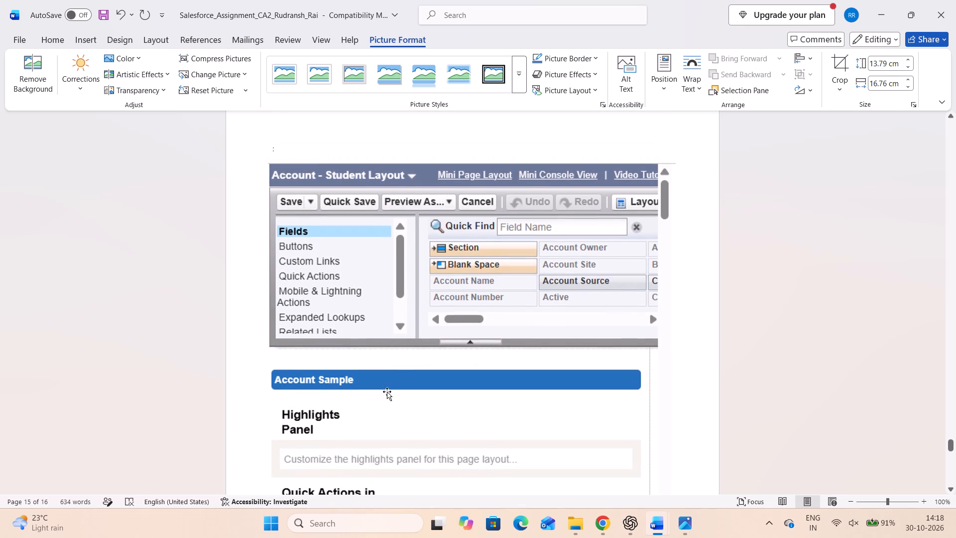
left_click(414, 412)
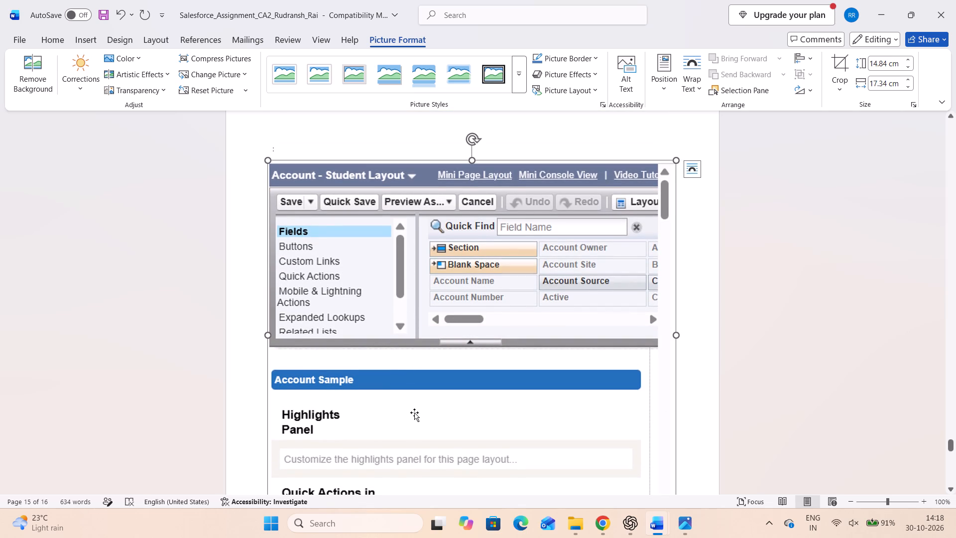
scroll(414, 412, "down", 1)
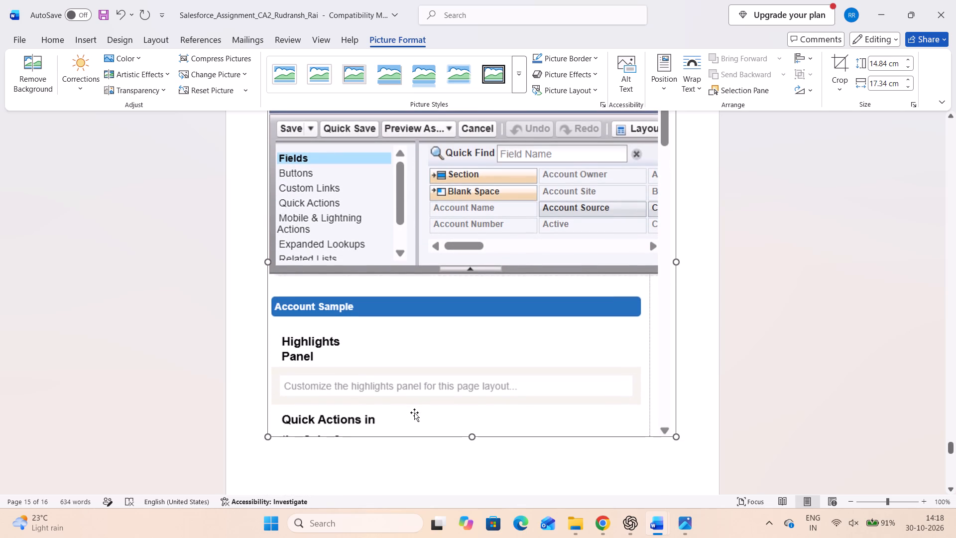
scroll(414, 412, "down", 1)
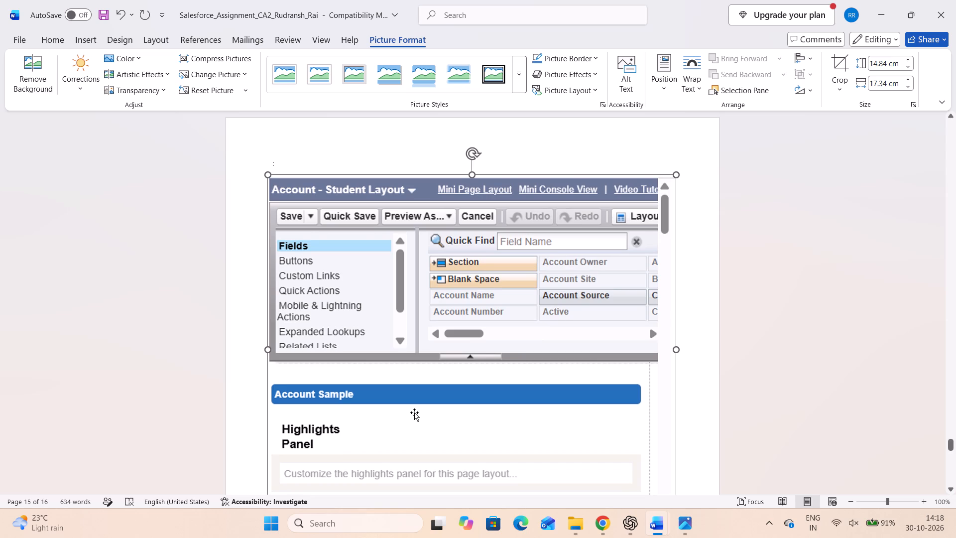
left_click(577, 528)
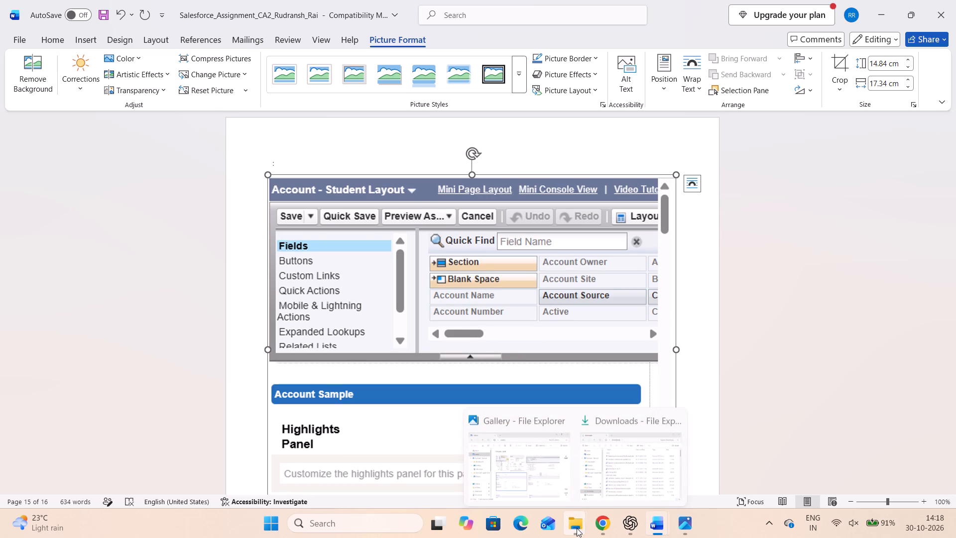
left_click(540, 476)
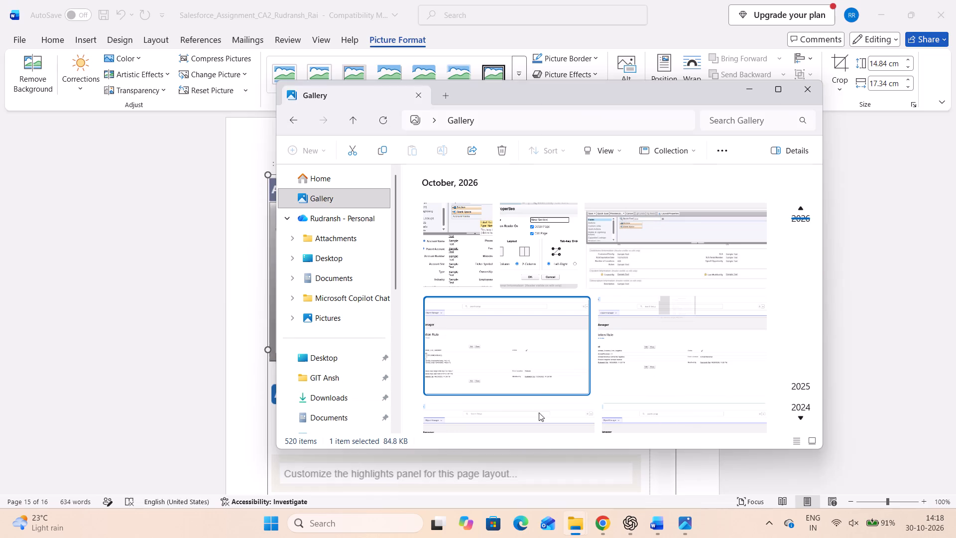
scroll(538, 368, "down", 1)
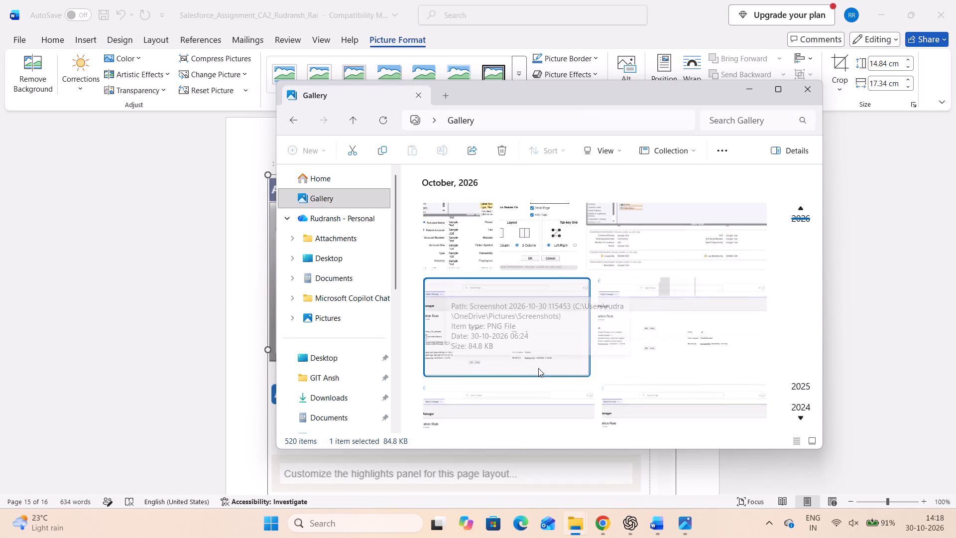
scroll(538, 368, "down", 3)
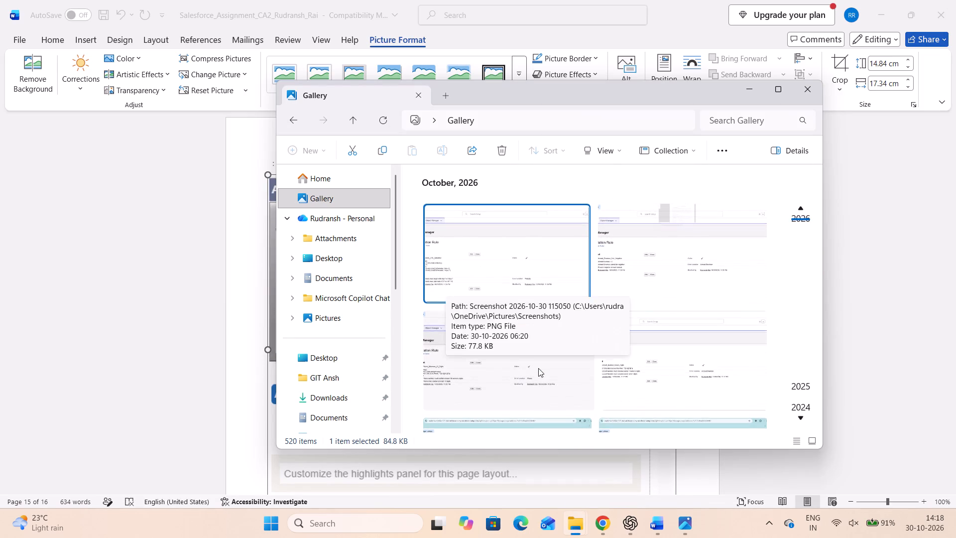
scroll(538, 368, "down", 1)
double_click(538, 368)
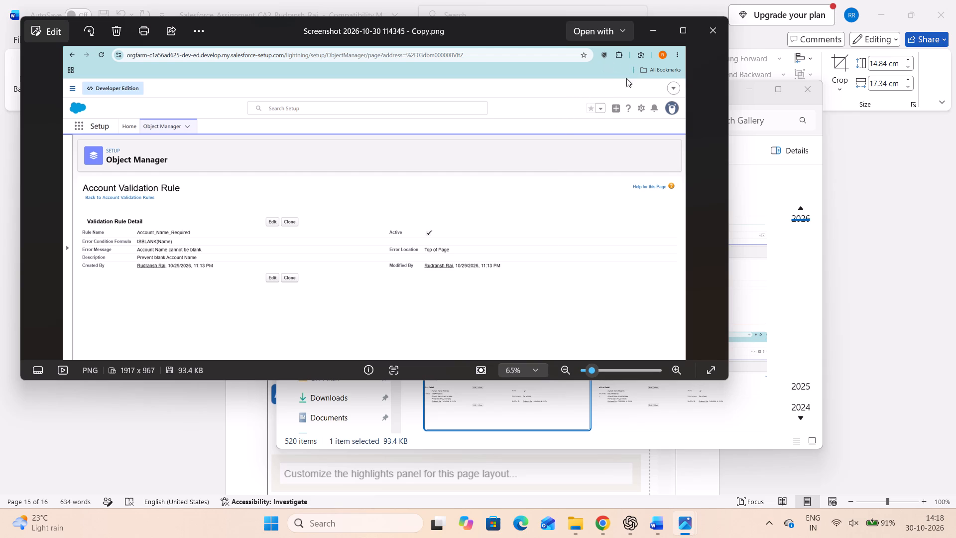
left_click(647, 32)
Find and open Screenshot 2026-10-30 123040.png of the Account Page Layouts list in the Gallery, copy the image, and return to Word.
scroll(671, 268, "down", 1)
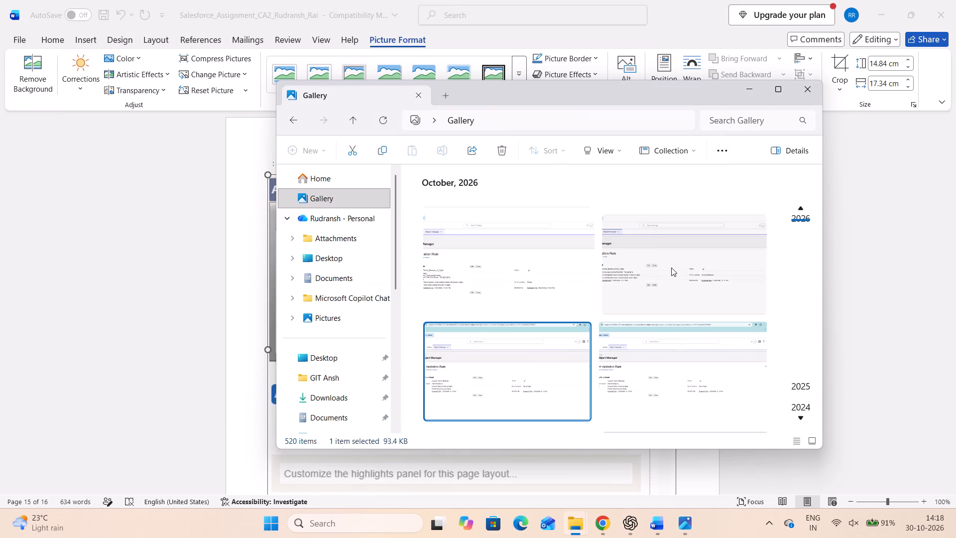
scroll(671, 268, "down", 1)
scroll(671, 268, "up", 2)
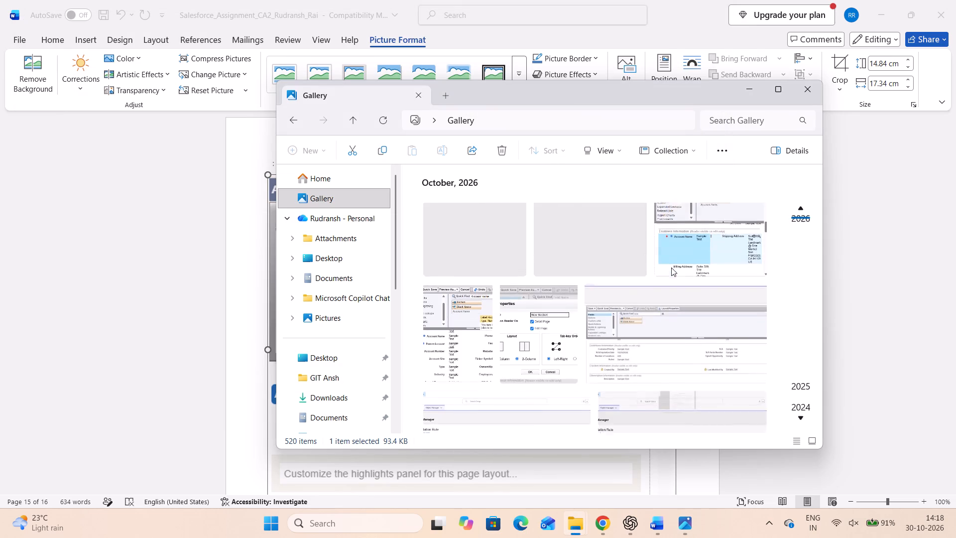
scroll(671, 268, "up", 3)
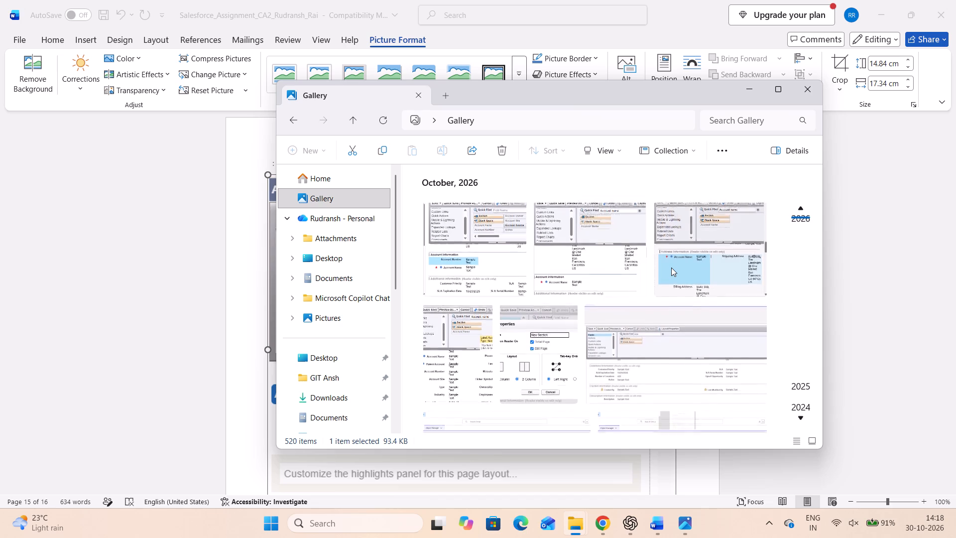
scroll(671, 268, "up", 4)
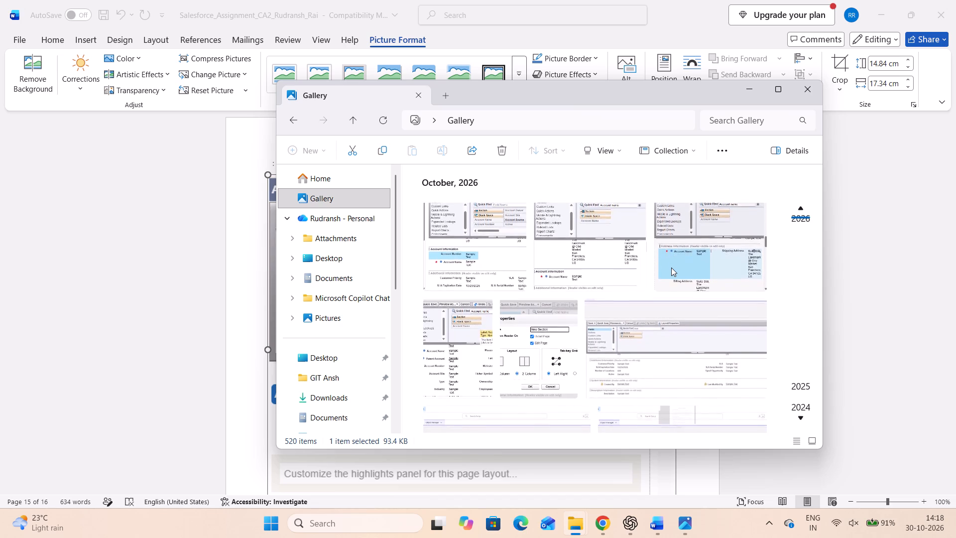
scroll(671, 268, "up", 2)
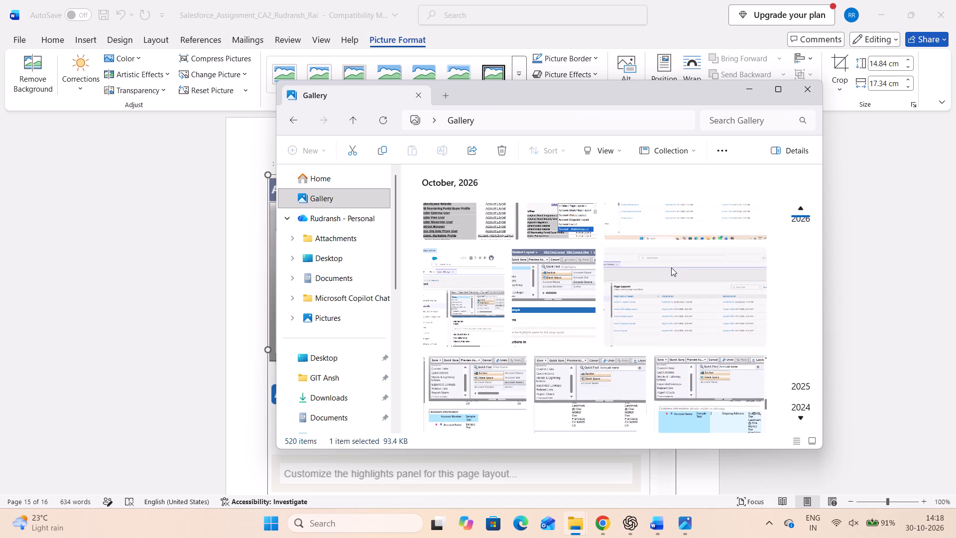
scroll(671, 268, "up", 1)
double_click(671, 268)
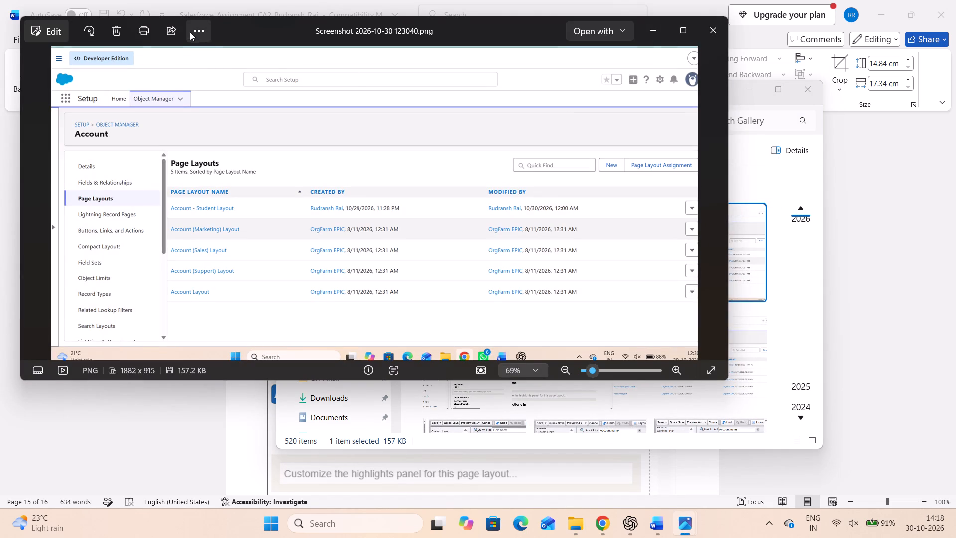
left_click(195, 29)
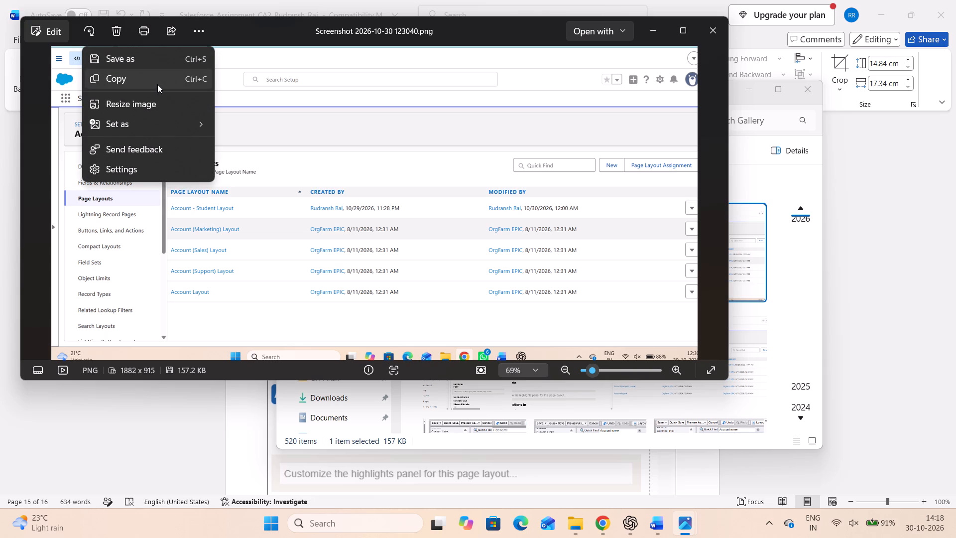
left_click(157, 84)
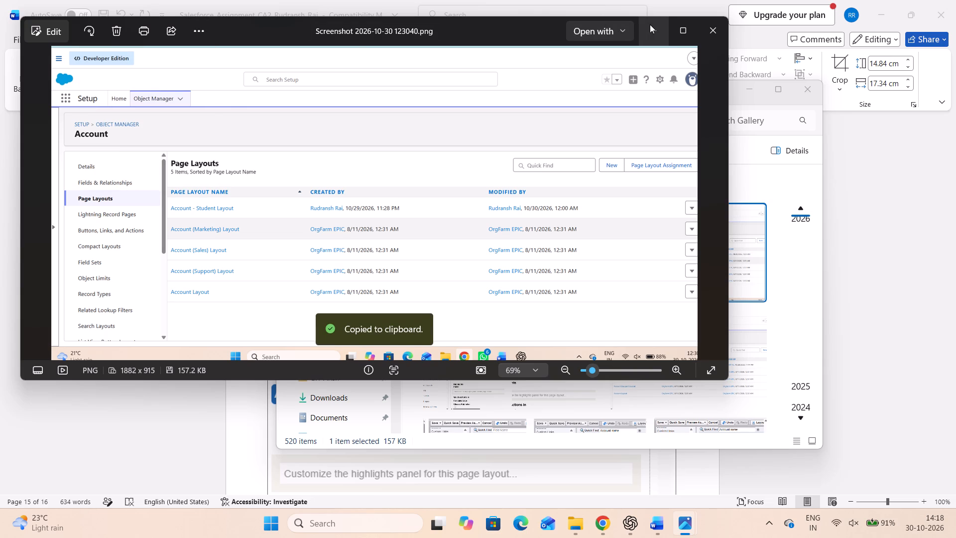
left_click(650, 24)
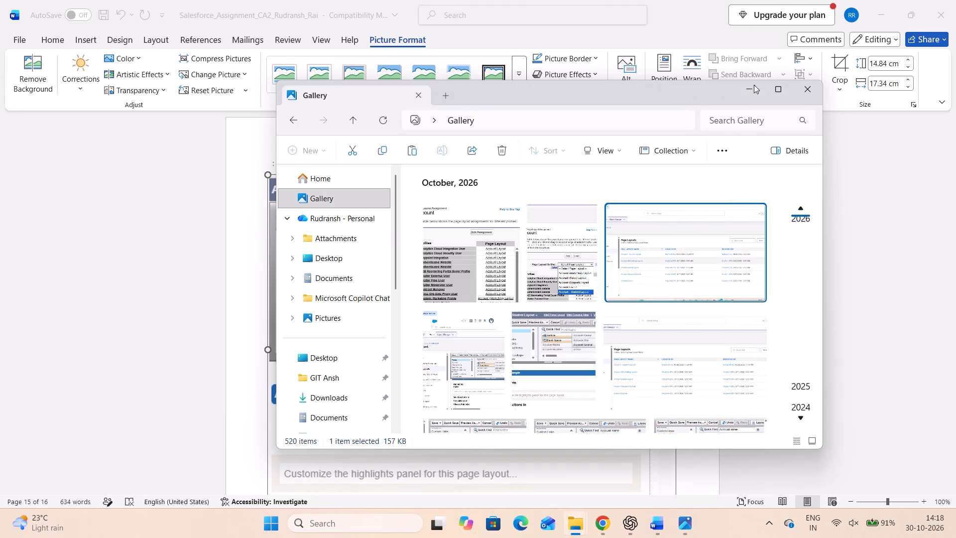
left_click(754, 87)
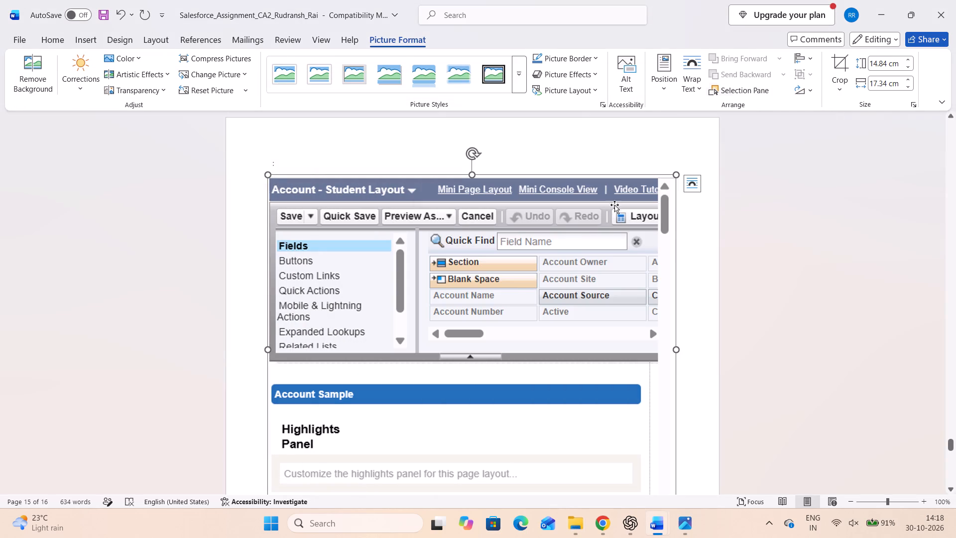
Replace the Account - Student Layout editor picture on page 15 with the copied Page Layouts list screenshot.
left_click(516, 293)
key("Delete")
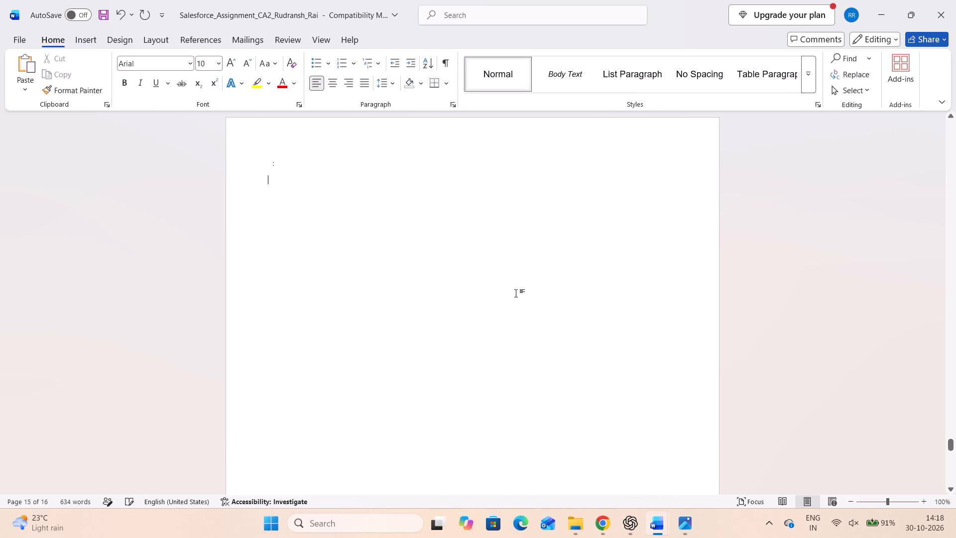
key("ctrl+v")
Review the whole document, from the Part A validation rules to the Page Layout Assignment image and Evidence summary.
scroll(516, 293, "up", 2)
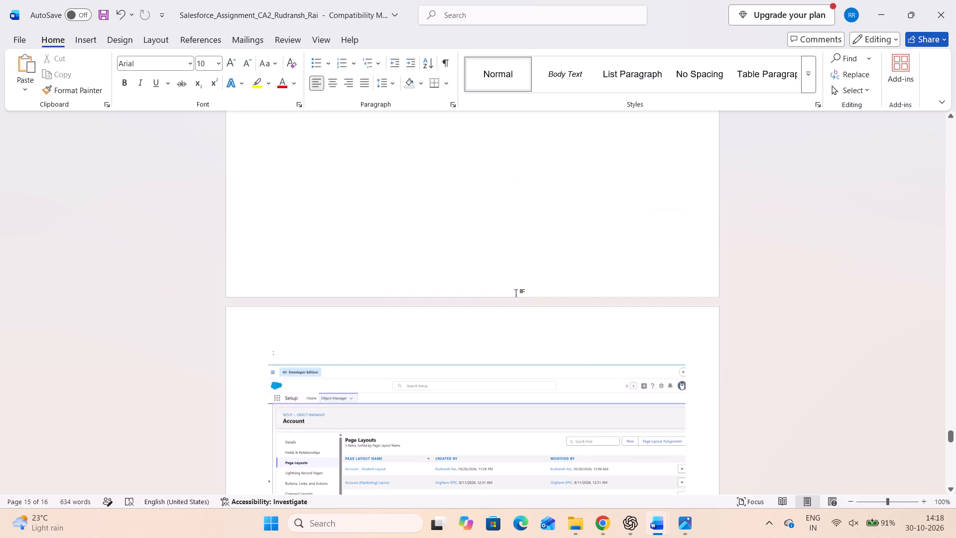
scroll(516, 293, "up", 4)
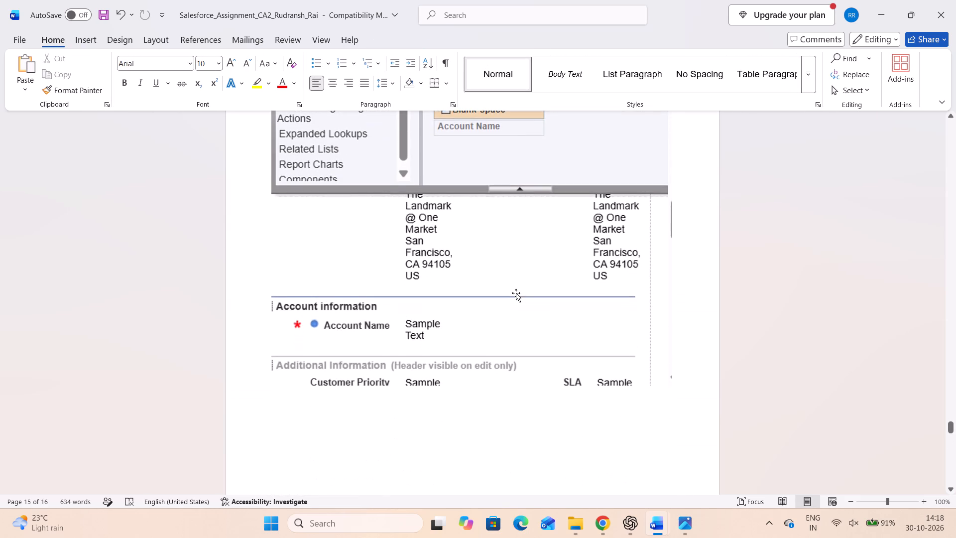
scroll(516, 293, "up", 2)
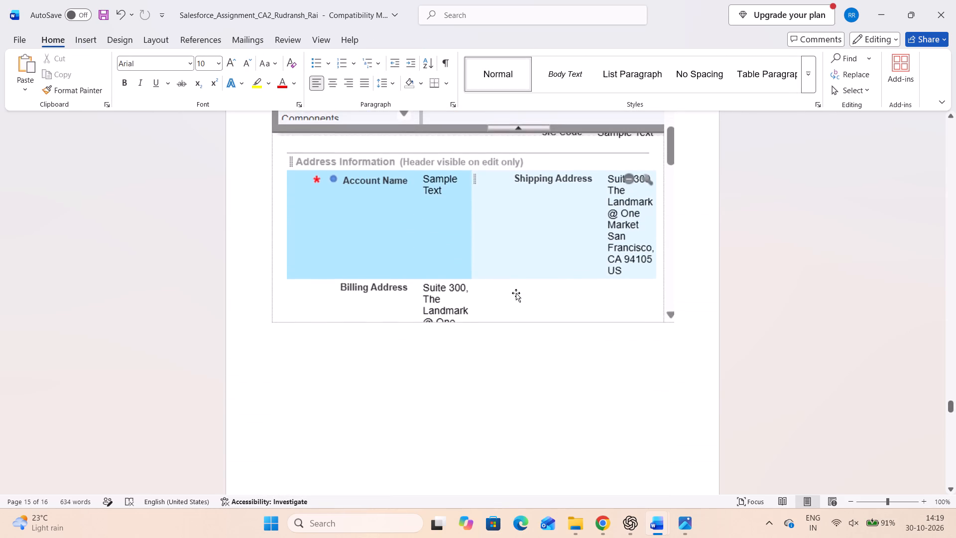
scroll(516, 293, "up", 5)
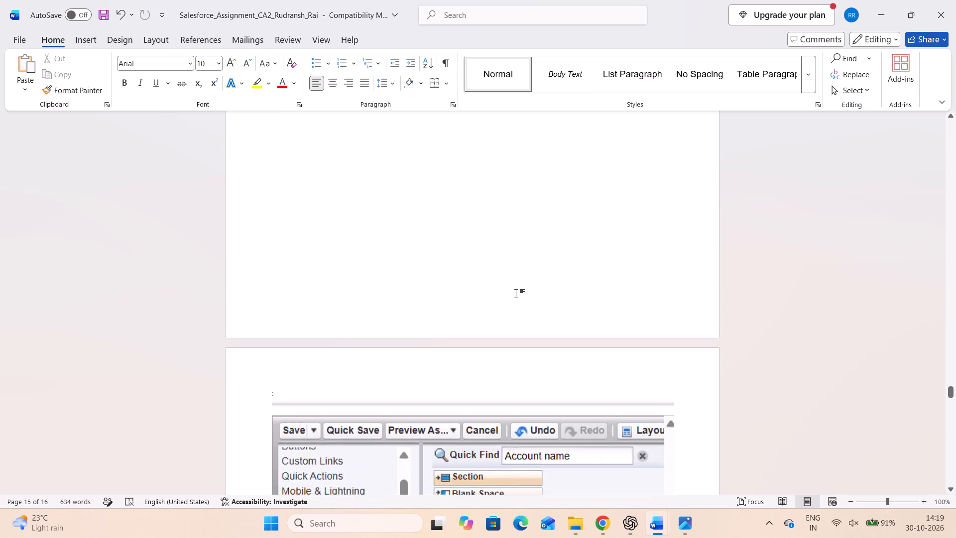
scroll(516, 293, "up", 10)
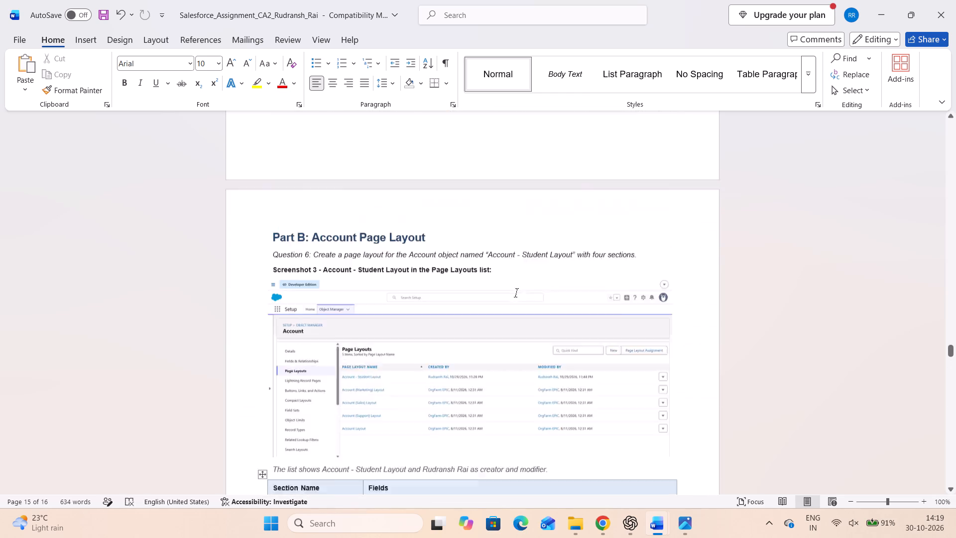
scroll(516, 293, "up", 12)
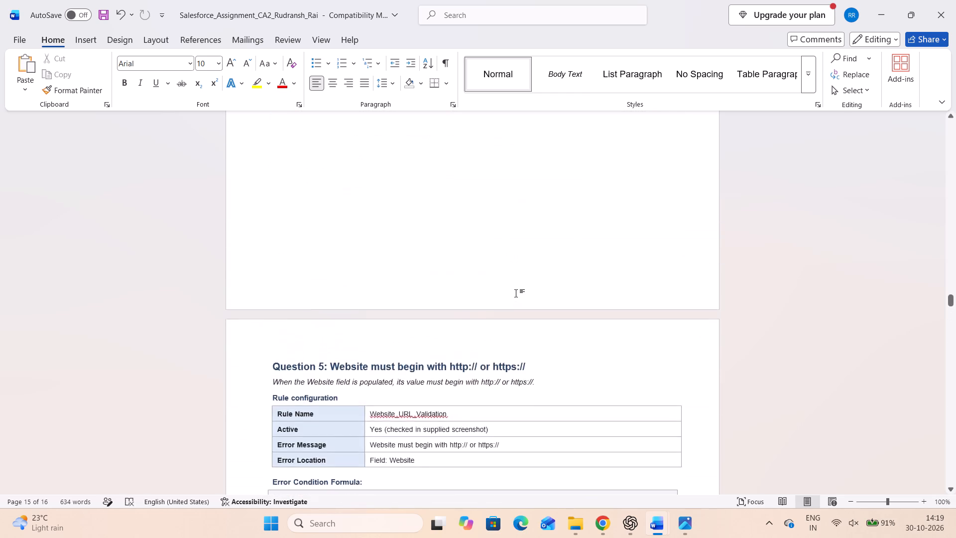
scroll(516, 293, "up", 11)
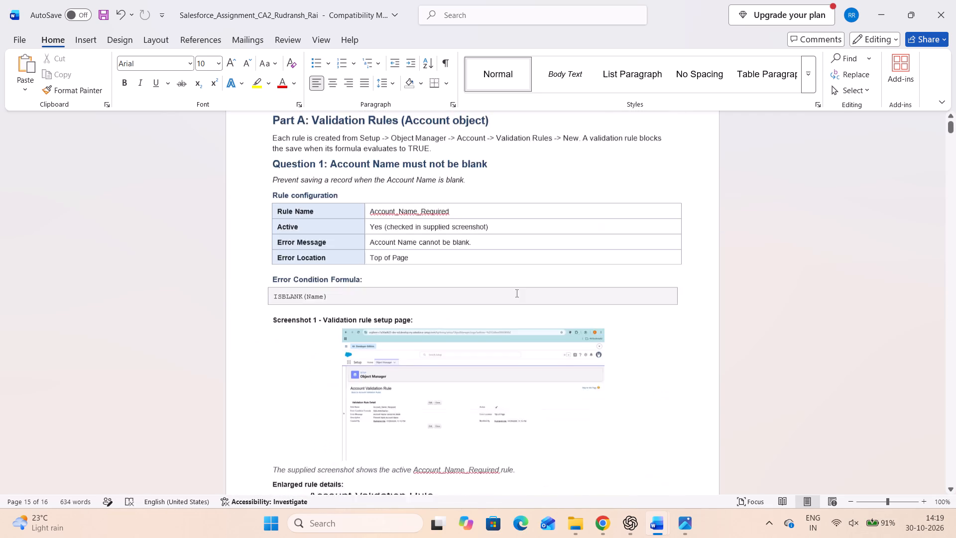
scroll(516, 293, "up", 6)
scroll(516, 293, "down", 20)
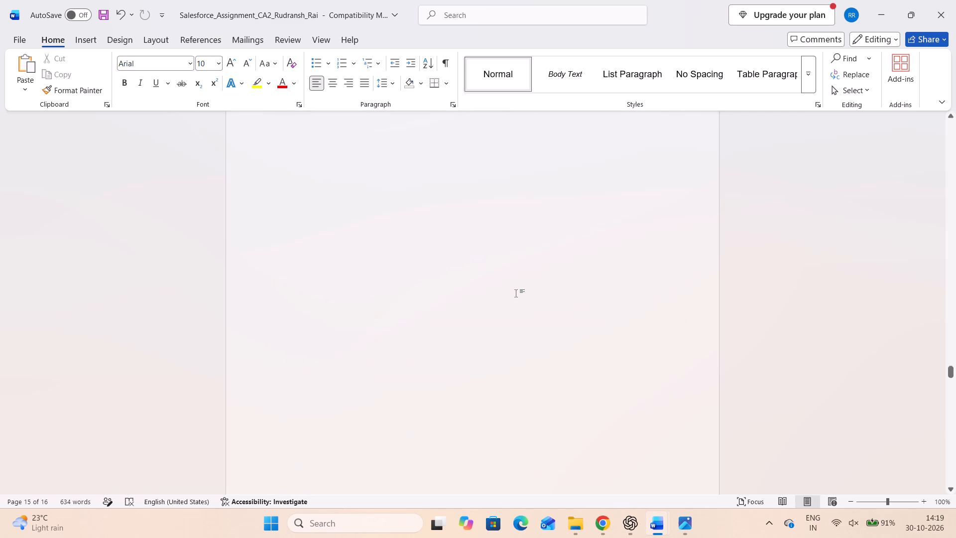
scroll(516, 293, "down", 11)
scroll(516, 293, "up", 3)
scroll(516, 293, "down", 1)
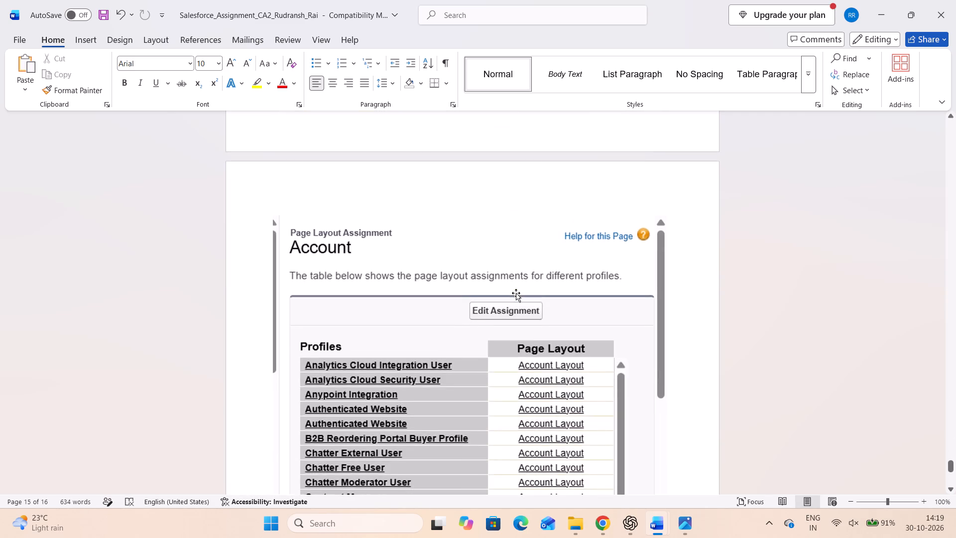
scroll(516, 293, "down", 1)
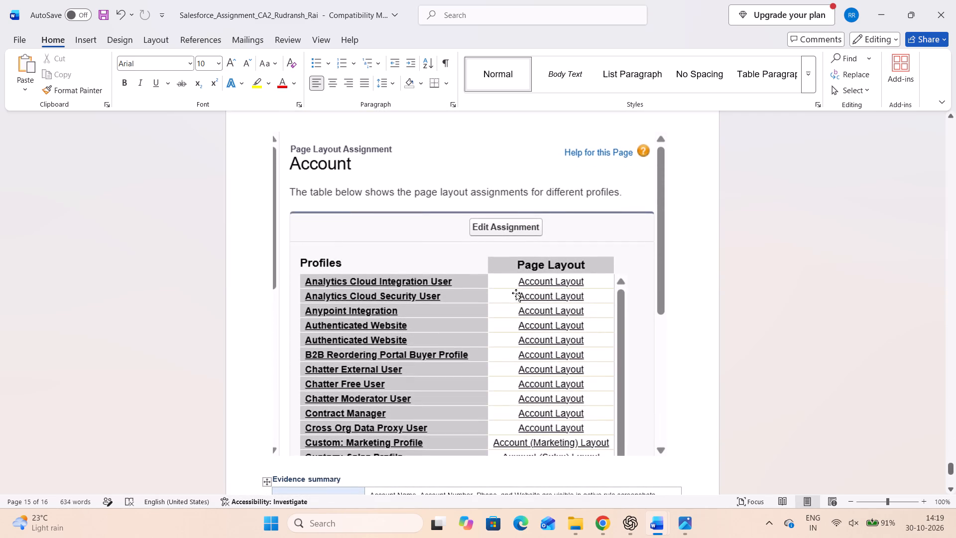
scroll(495, 293, "down", 1)
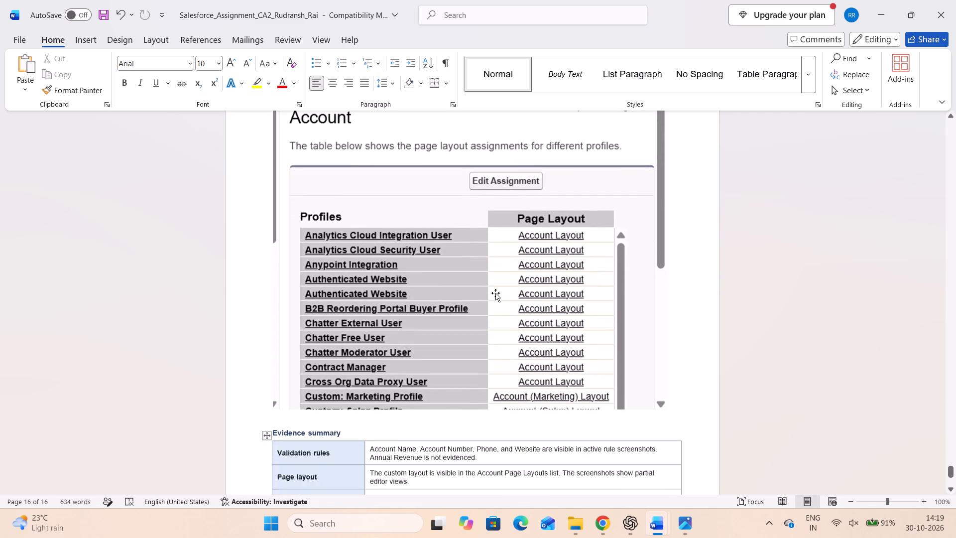
Review the end of the document, comparing the Account layout editor pictures, the Page Layout Assignment image and the Evidence summary table.
scroll(495, 293, "down", 3)
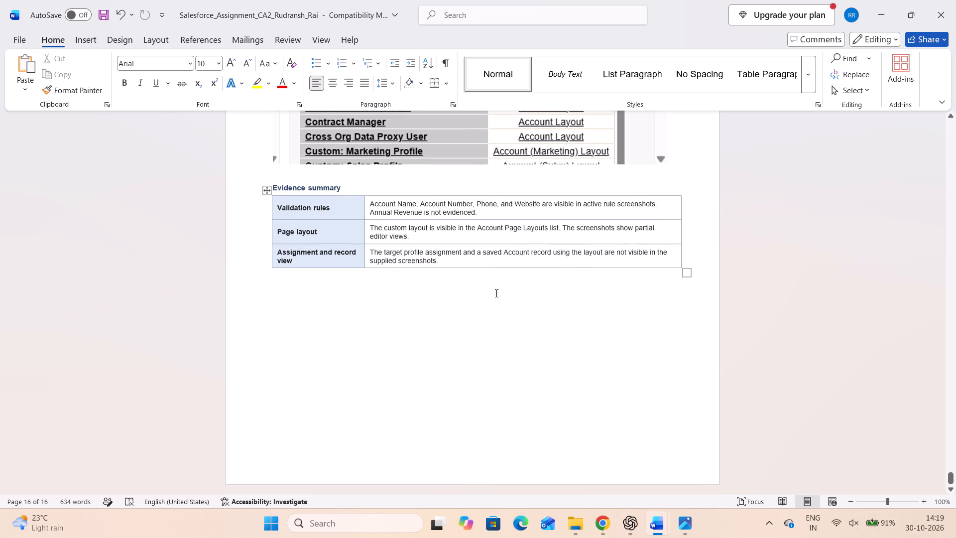
scroll(495, 293, "down", 1)
scroll(495, 293, "up", 2)
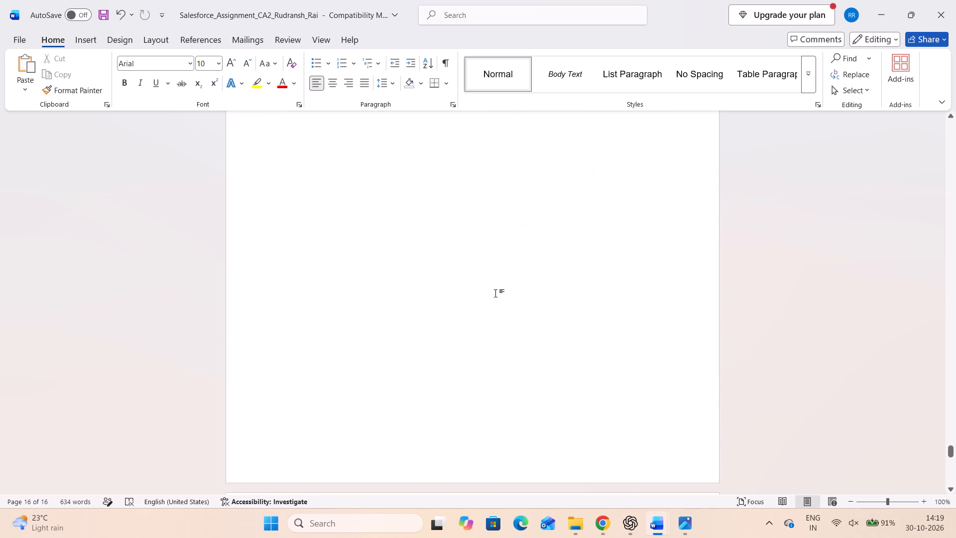
scroll(495, 293, "up", 5)
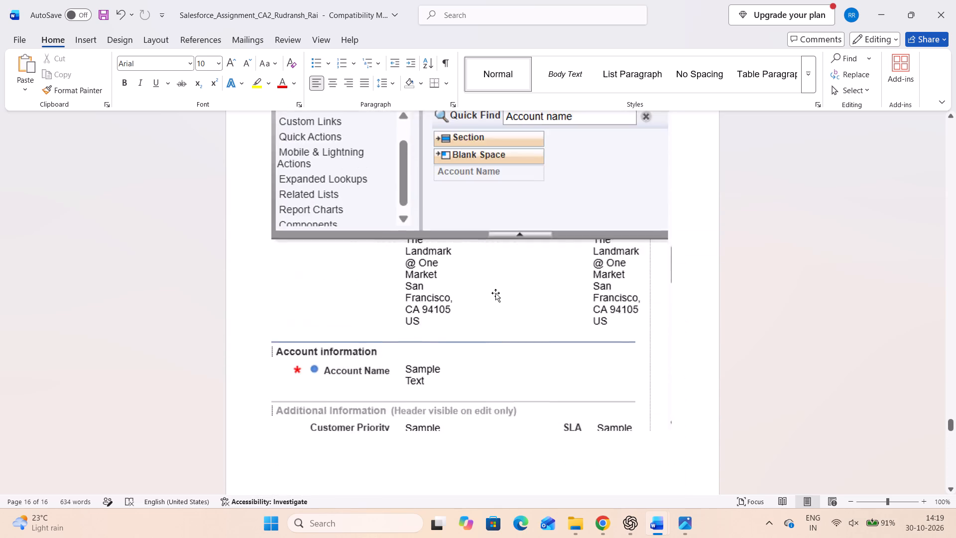
scroll(495, 293, "up", 3)
scroll(495, 293, "down", 1)
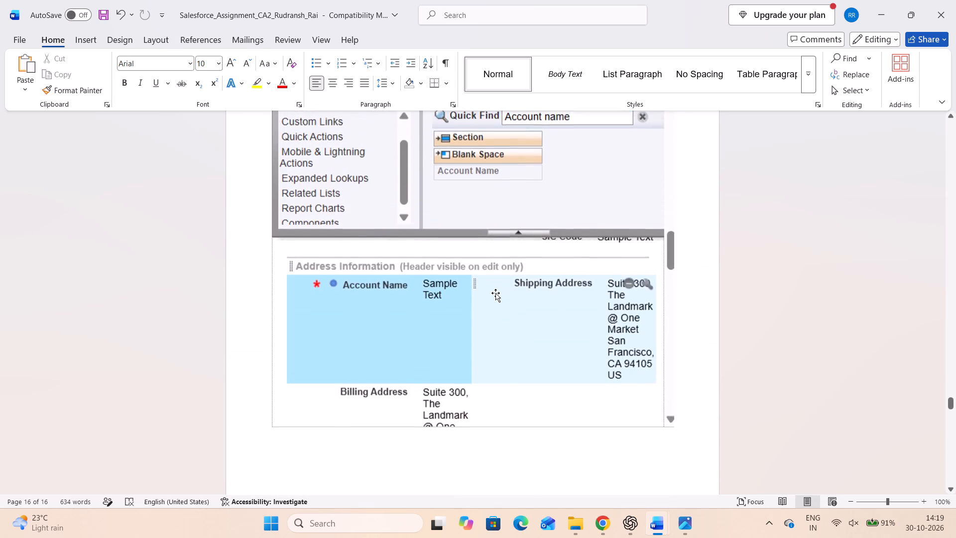
scroll(495, 293, "down", 2)
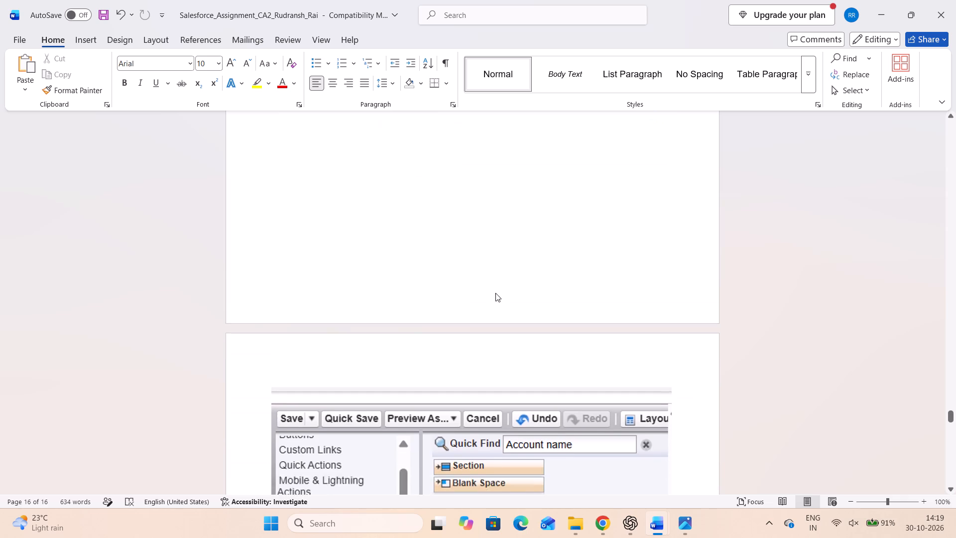
scroll(495, 293, "down", 4)
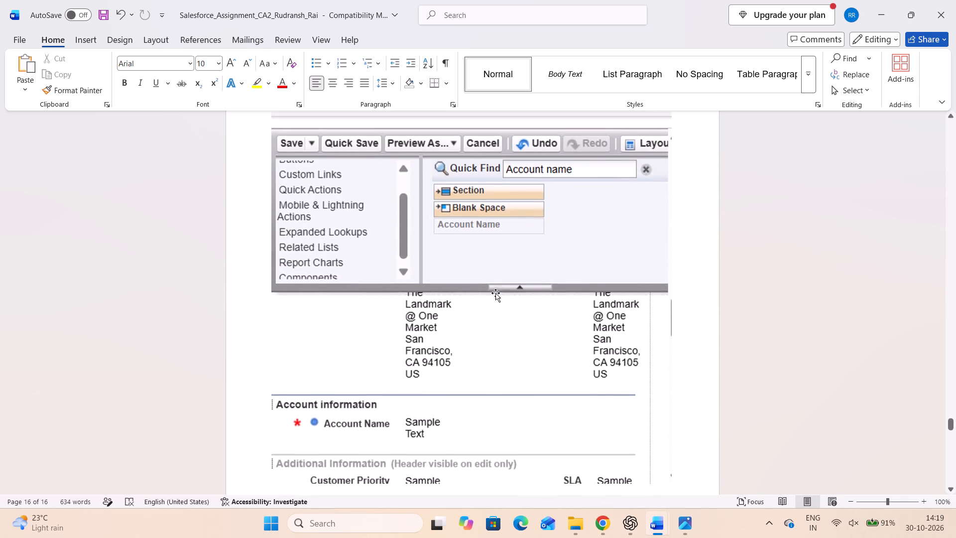
scroll(495, 293, "down", 2)
Select the lower layout editor picture on page 14, copy the image of Screenshot 2026-10-30 123040.png from the Gallery, and close the Gallery.
left_click(482, 325)
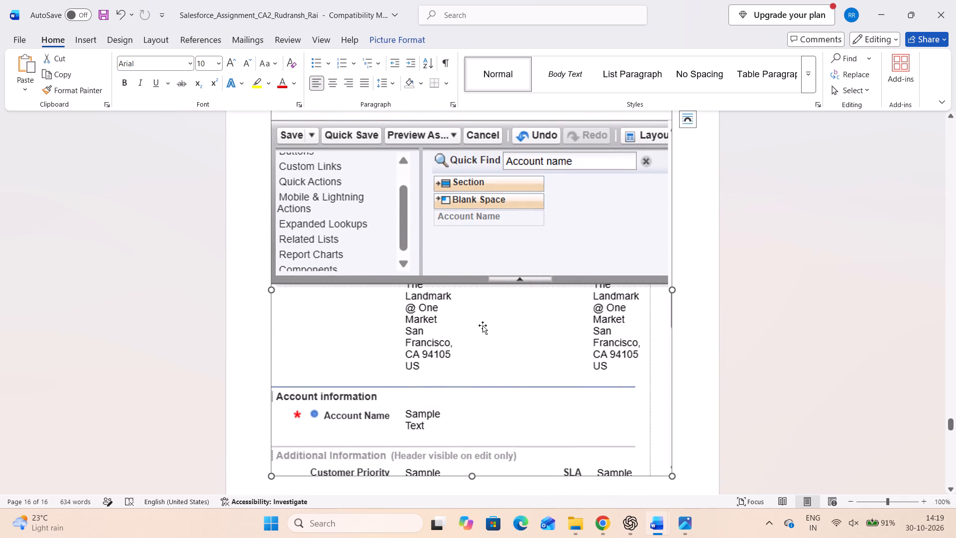
double_click(584, 528)
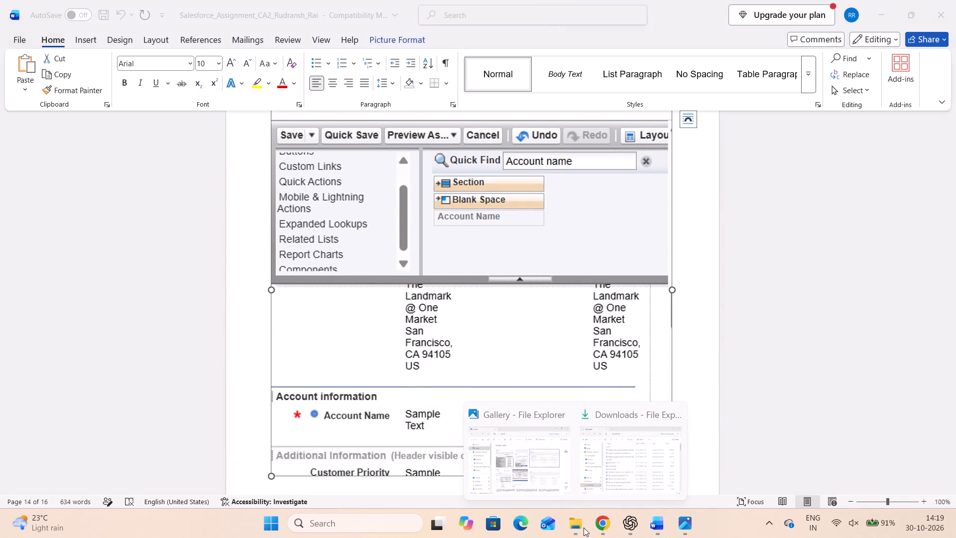
left_click(625, 487)
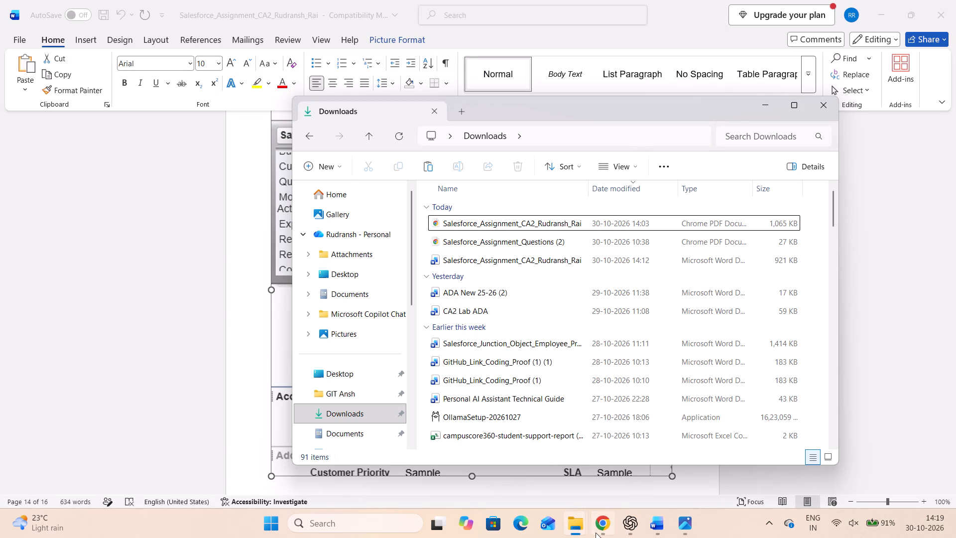
left_click(540, 457)
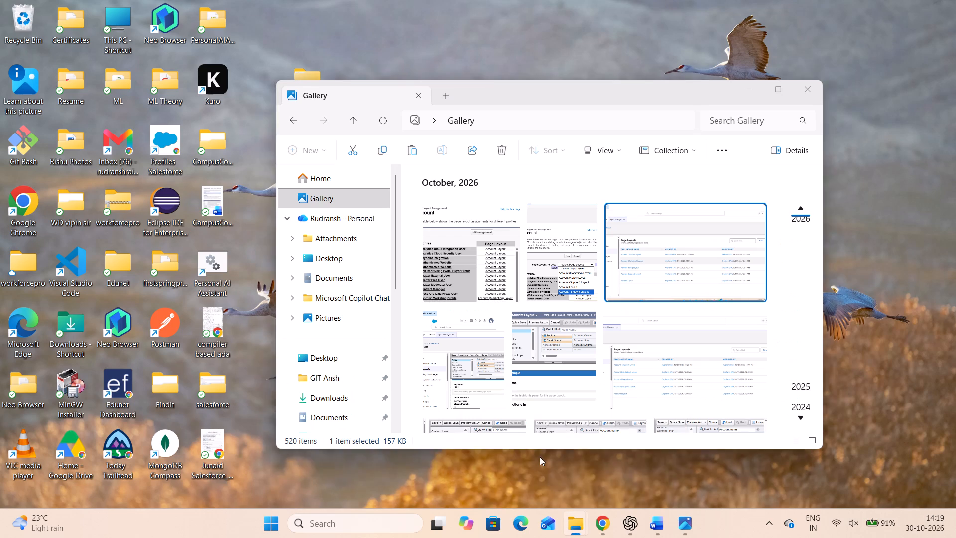
double_click(642, 287)
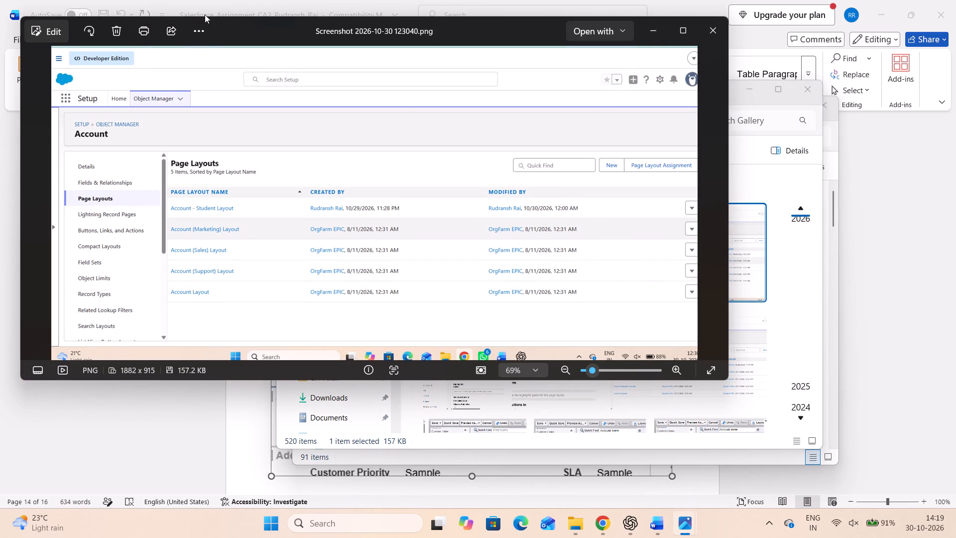
left_click(206, 28)
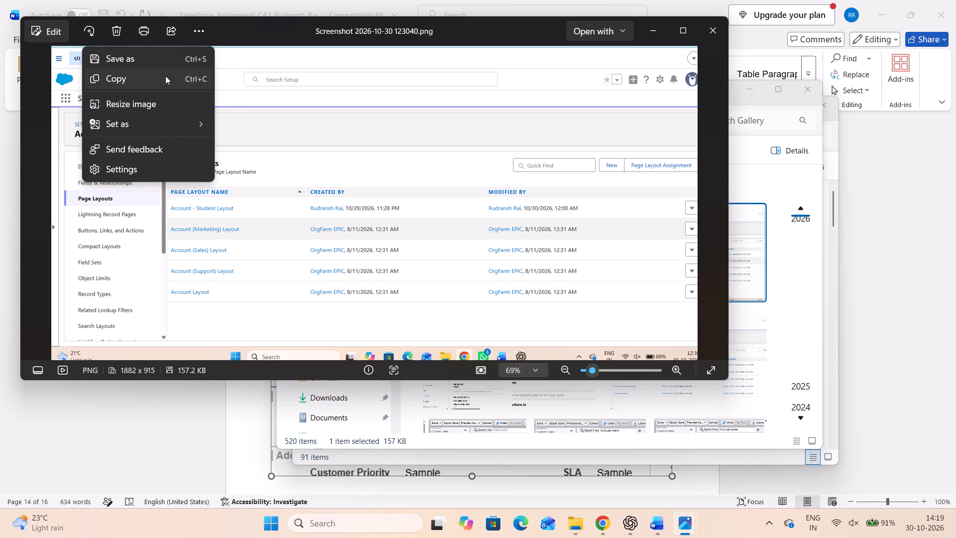
left_click(165, 76)
left_click(648, 35)
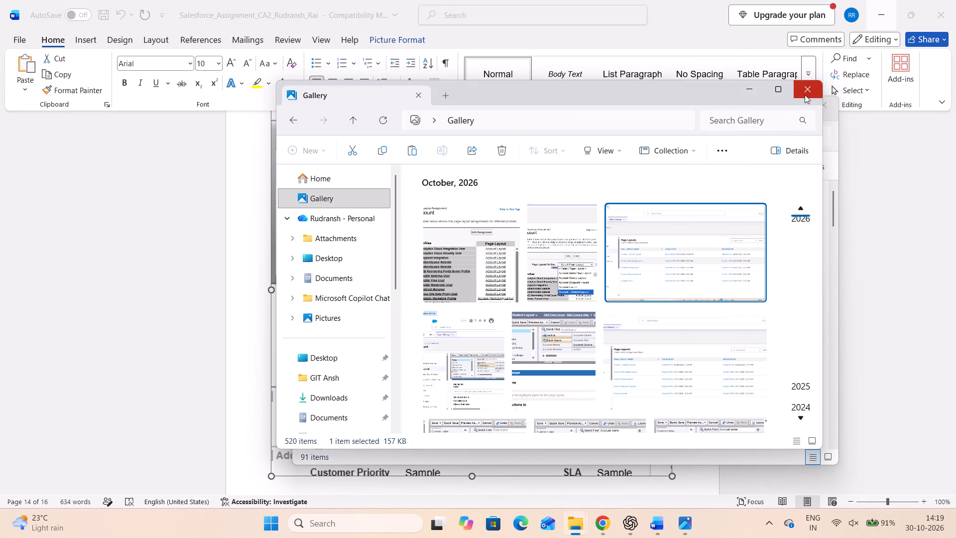
left_click(805, 94)
left_click(773, 103)
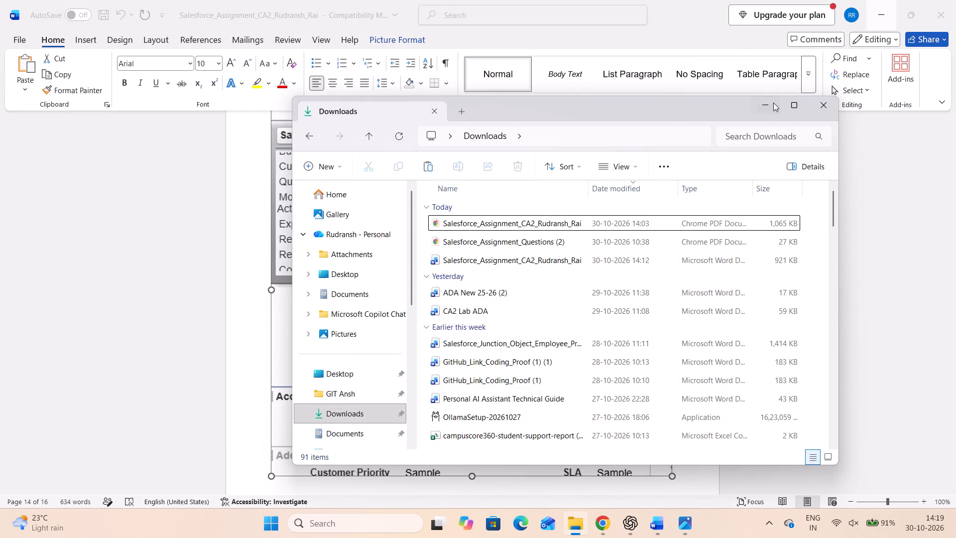
Minimize the assignment, the Chrome window and the recovered Word document to reach the desktop.
left_click(883, 6)
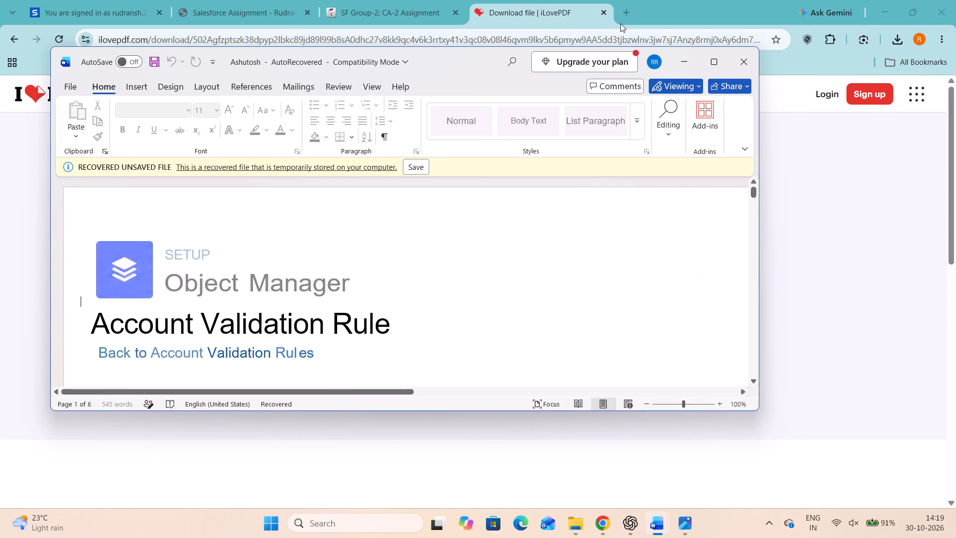
left_click(625, 12)
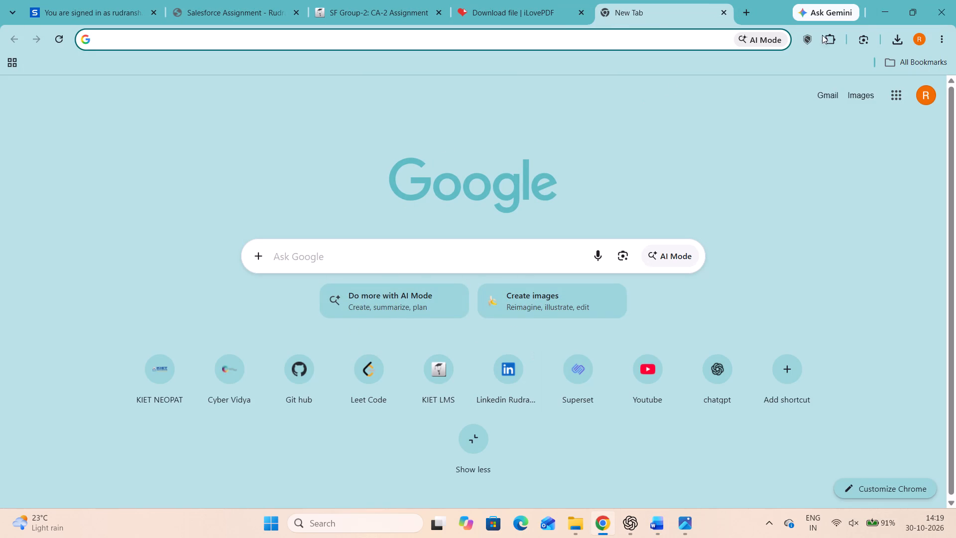
left_click(874, 15)
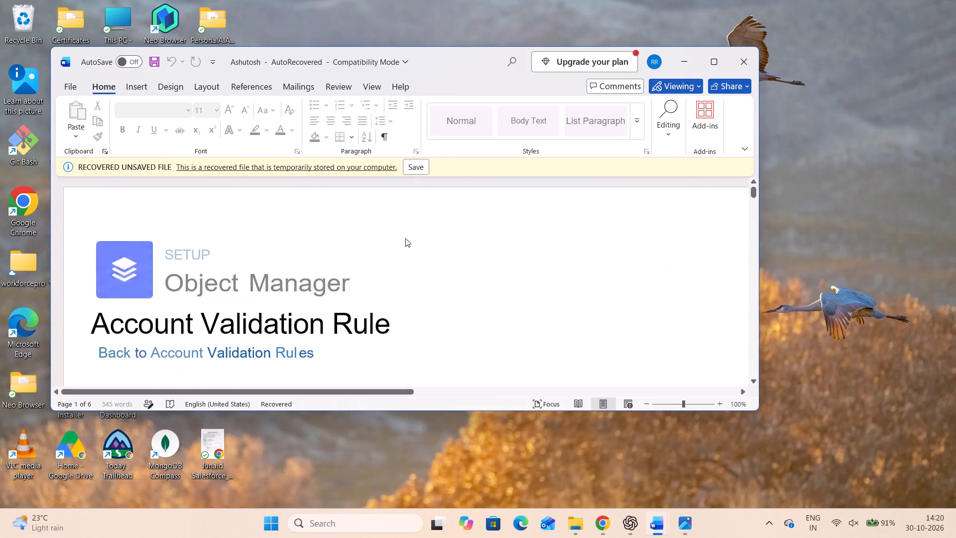
left_click(690, 66)
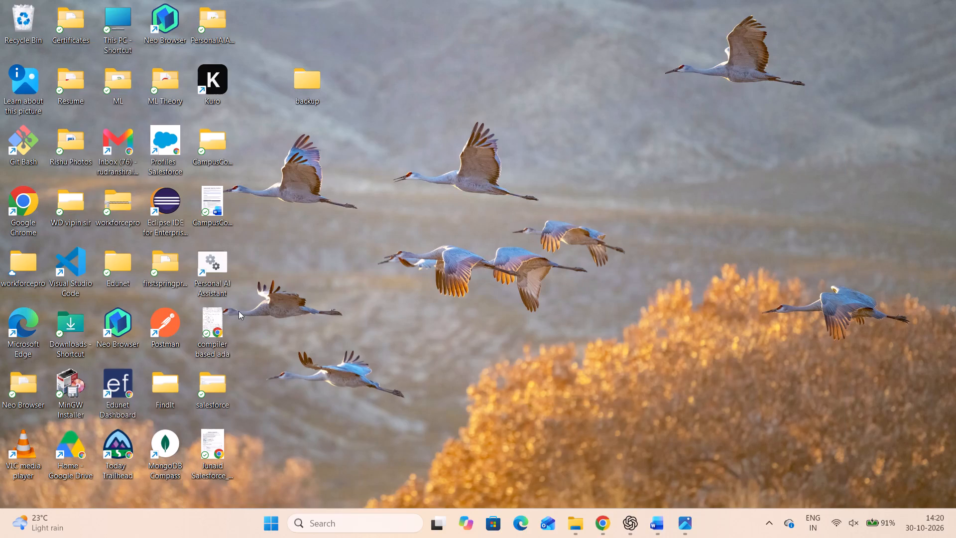
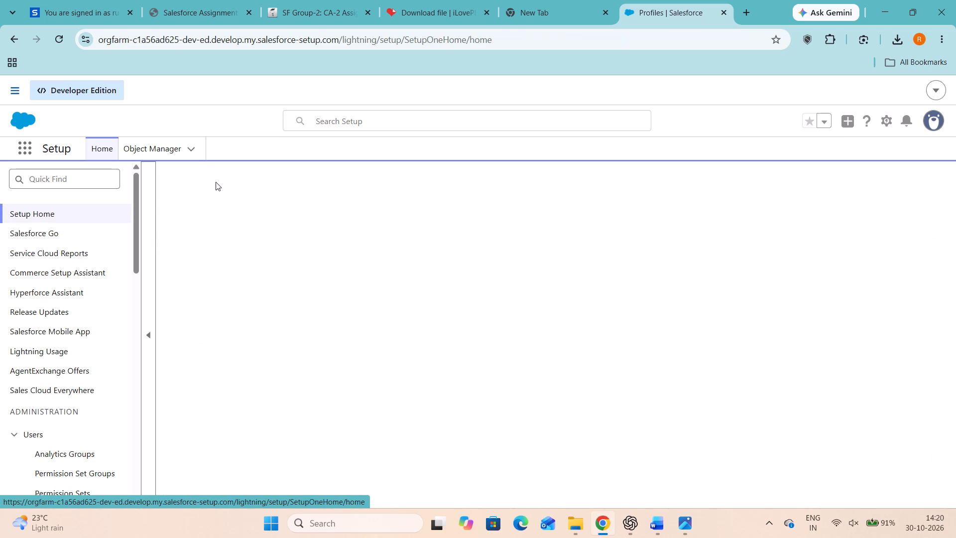
Open the Account object from the Salesforce Object Manager and look over its details page and setup sections.
left_click(155, 144)
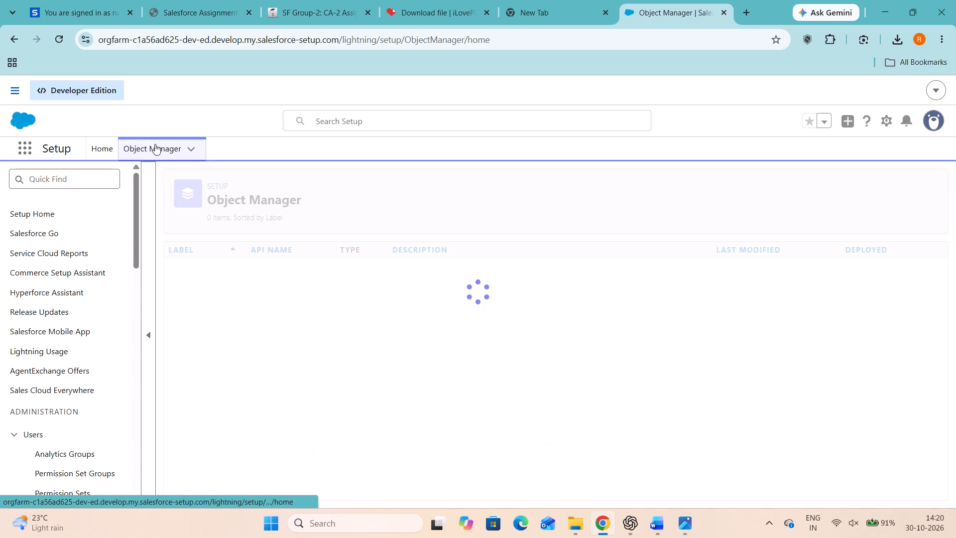
left_click(185, 263)
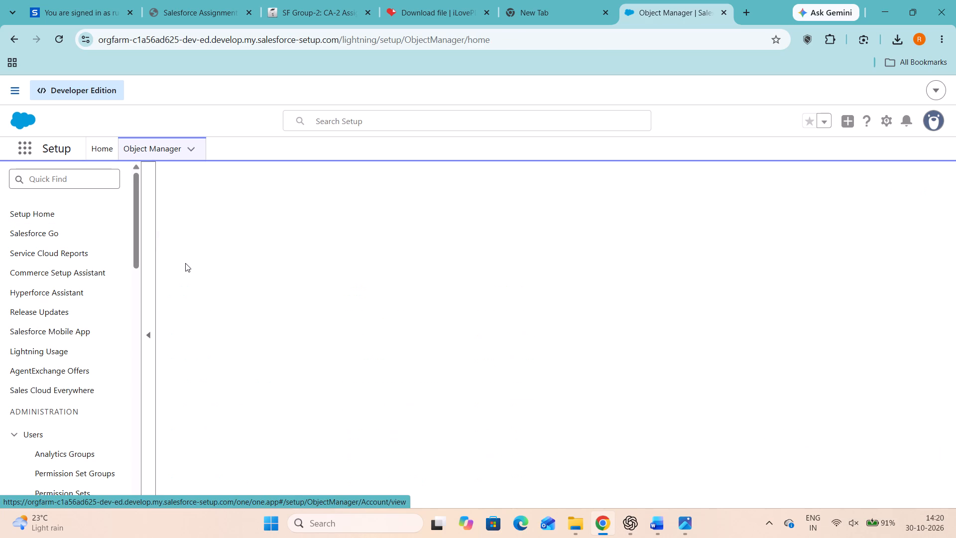
scroll(352, 338, "down", 1)
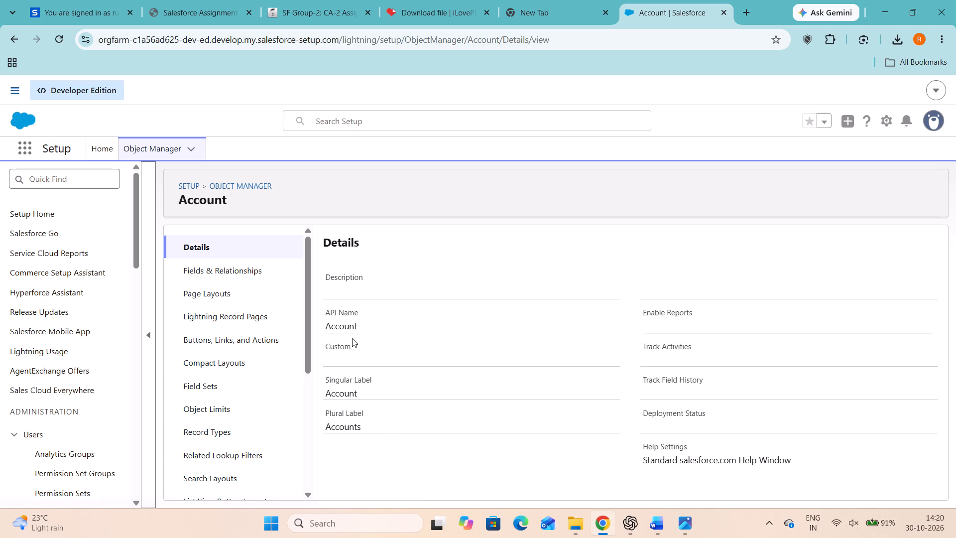
scroll(352, 338, "down", 3)
scroll(438, 398, "down", 2)
scroll(419, 344, "down", 2)
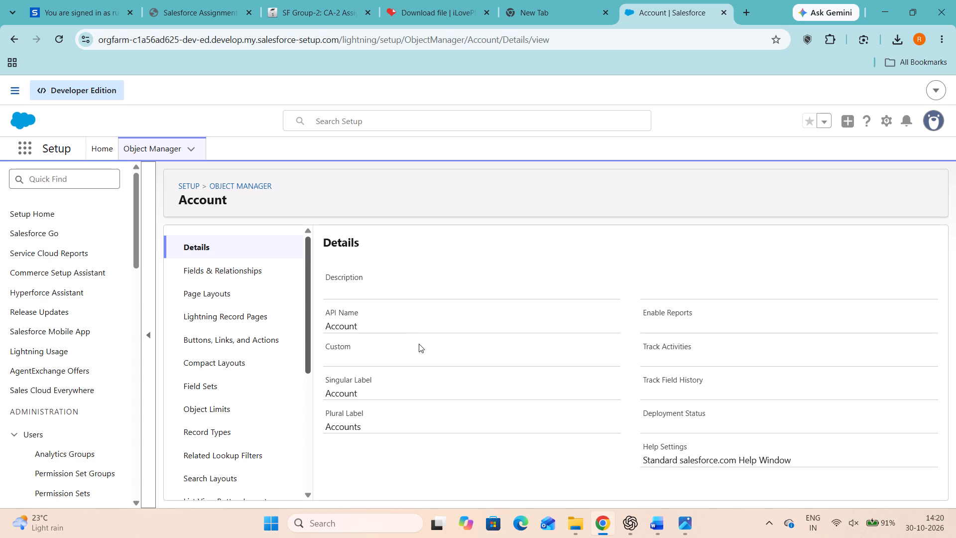
scroll(419, 344, "down", 1)
scroll(419, 344, "up", 1)
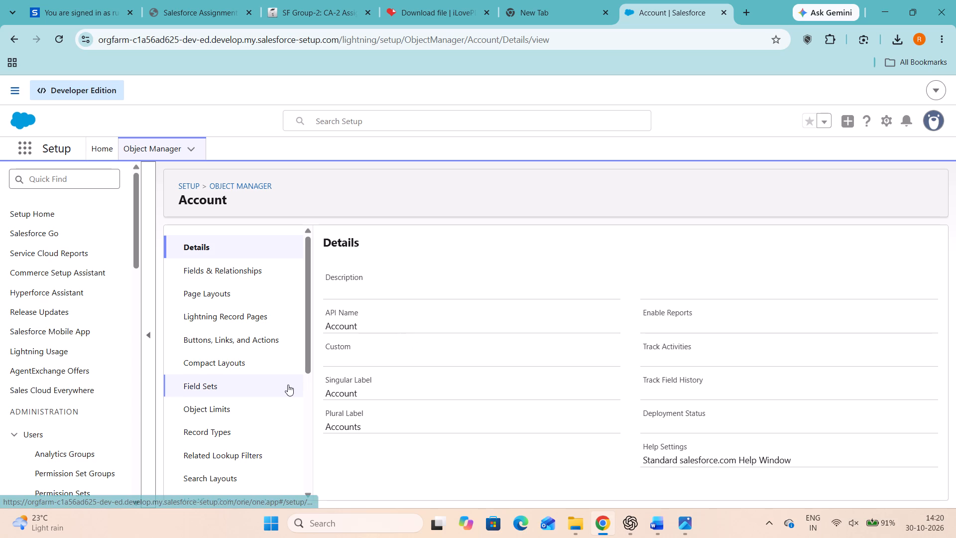
scroll(248, 334, "down", 3)
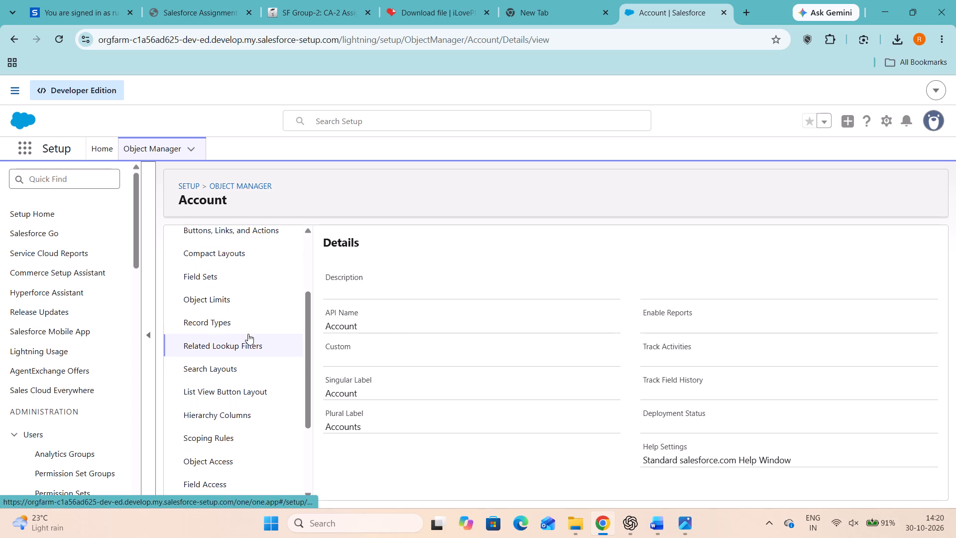
Reopen the Account object from the Object Manager list and open its Validation Rules.
left_click(233, 184)
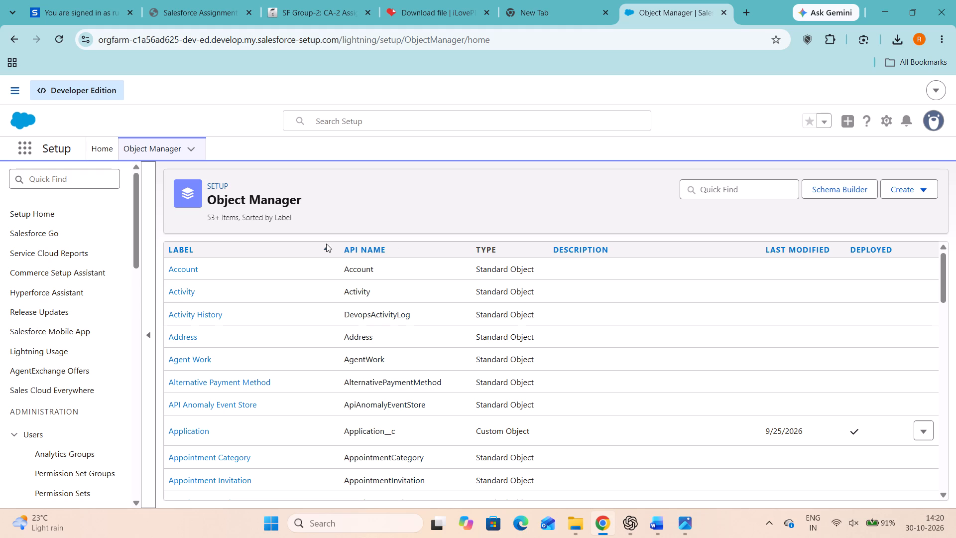
left_click(182, 268)
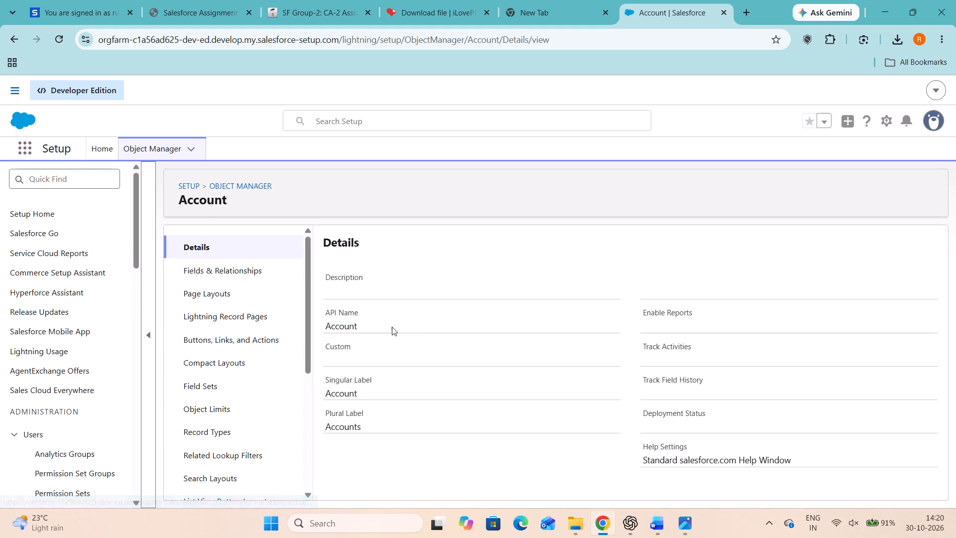
scroll(392, 327, "down", 2)
scroll(392, 327, "up", 2)
scroll(272, 368, "down", 2)
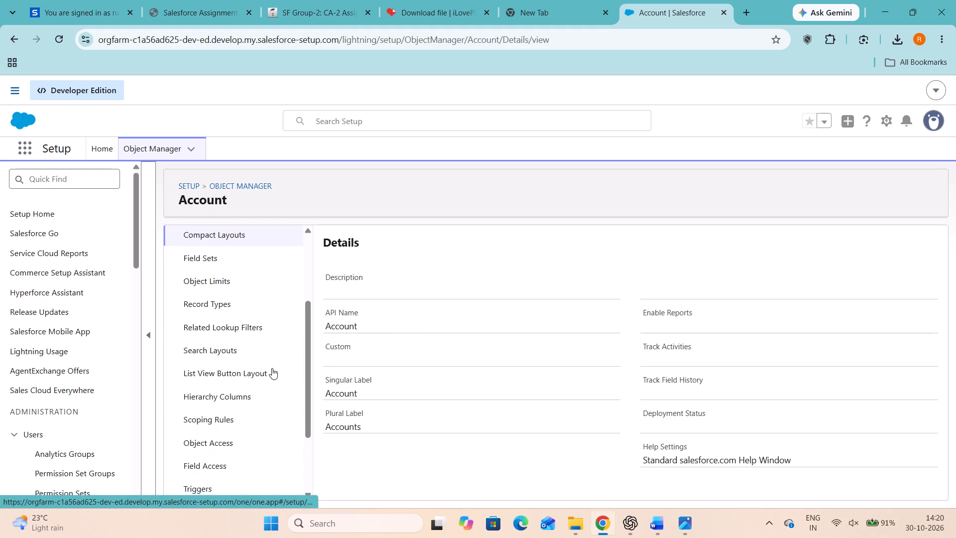
scroll(272, 368, "down", 4)
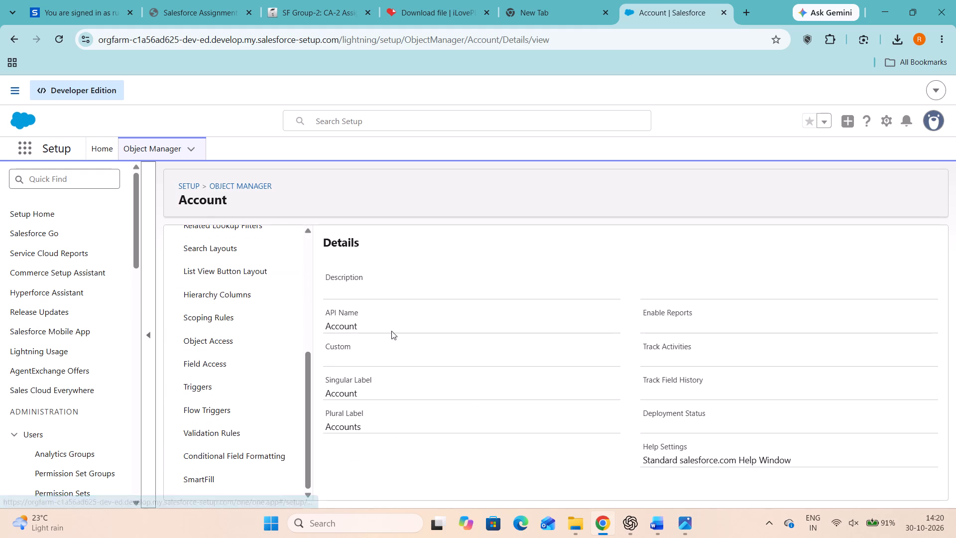
double_click(214, 427)
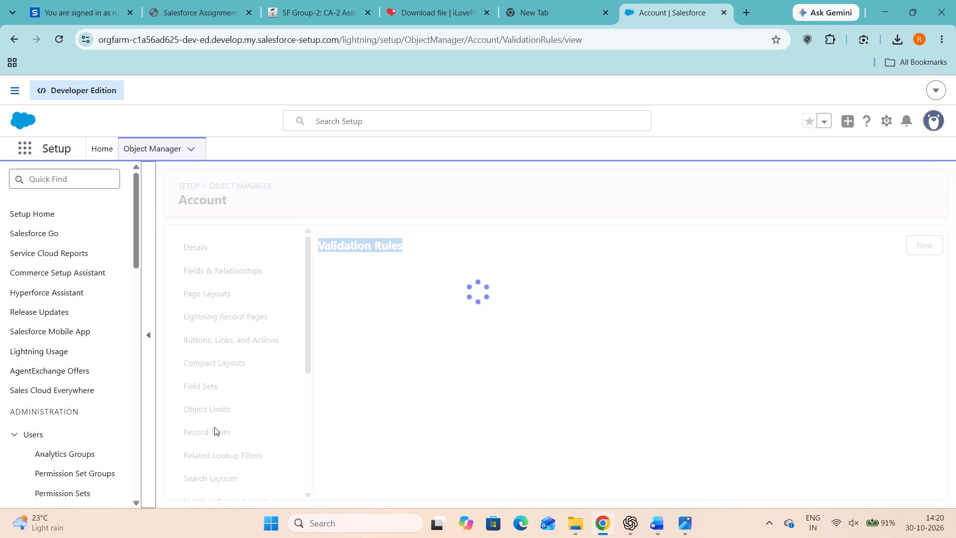
left_click(432, 447)
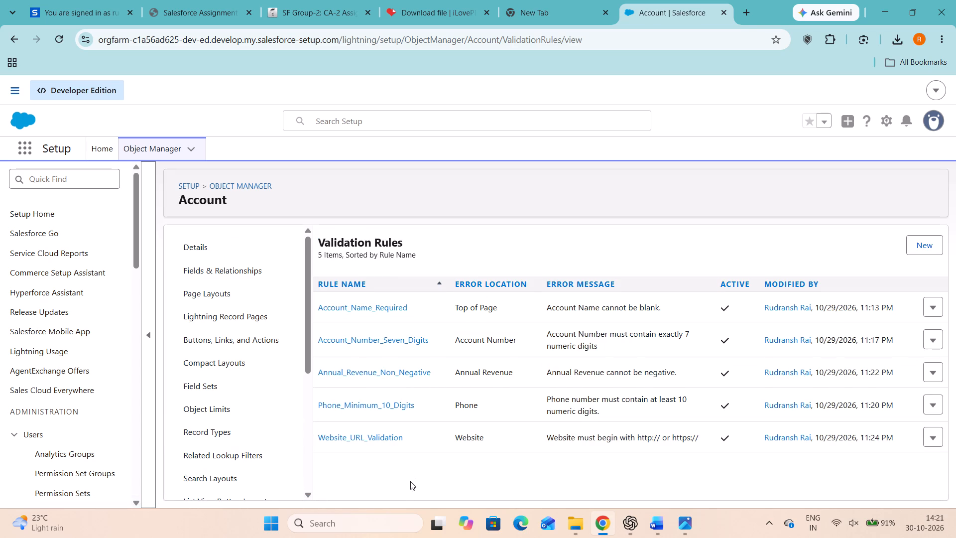
Collapse the setup sidebar, open the row actions of Account_Name_Required, and capture a screenshot of the full Account Validation Rules page.
scroll(410, 481, "down", 2)
left_click(148, 333)
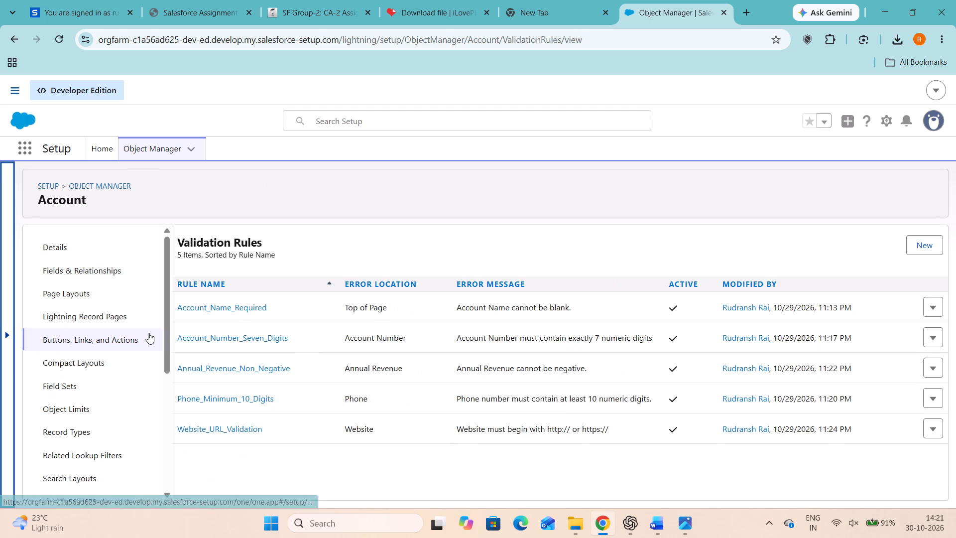
left_click(937, 312)
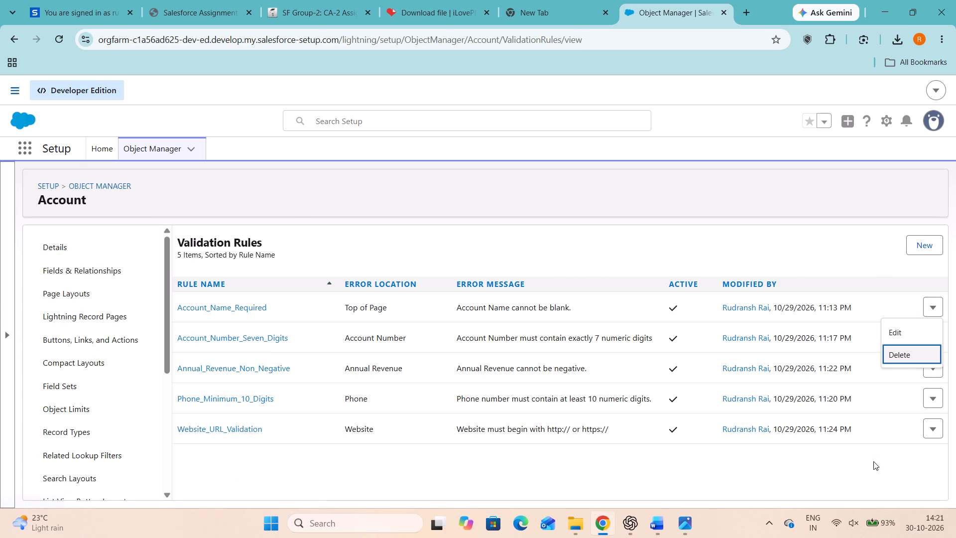
scroll(873, 461, "down", 1)
key("Print")
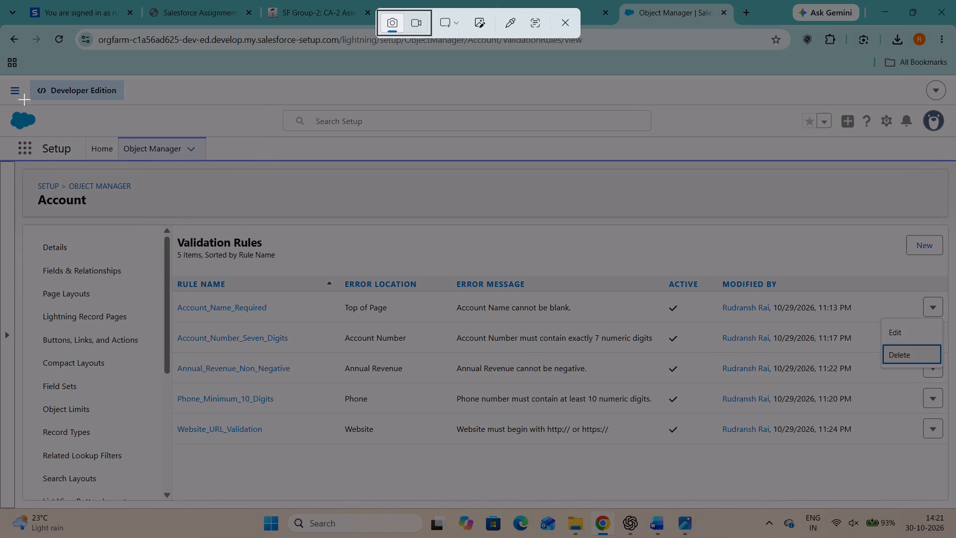
left_click_drag(0, 72, 518, 524)
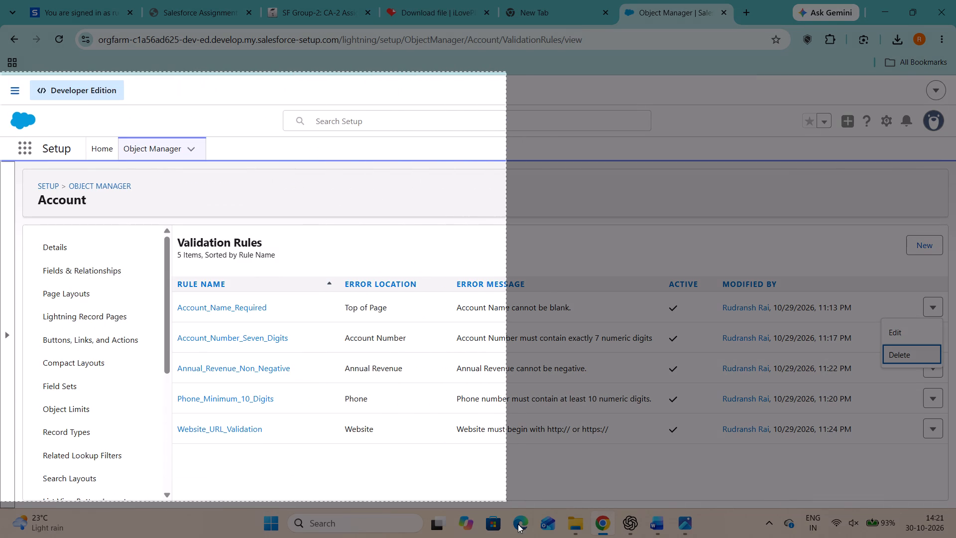
left_click_drag(518, 524, 751, 503)
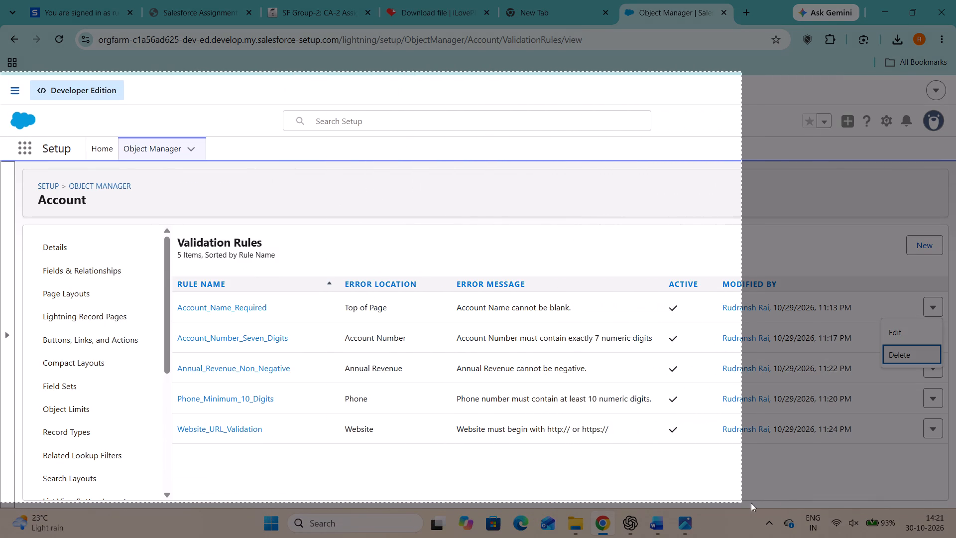
left_click_drag(751, 503, 955, 505)
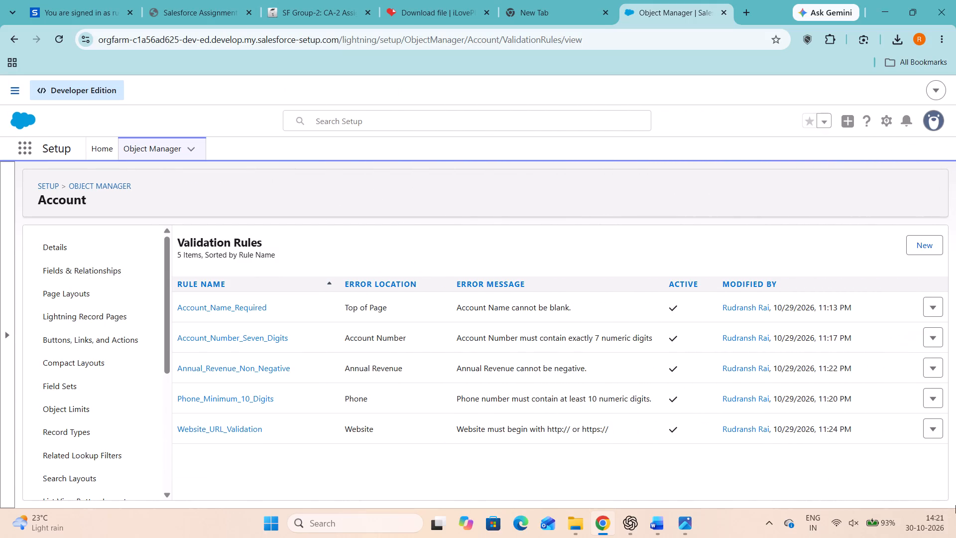
Switch to the Salesforce CA-2 assignment in Word and review the Page Layouts picture, Page Layout Assignment image and Evidence summary near the end.
left_click(656, 519)
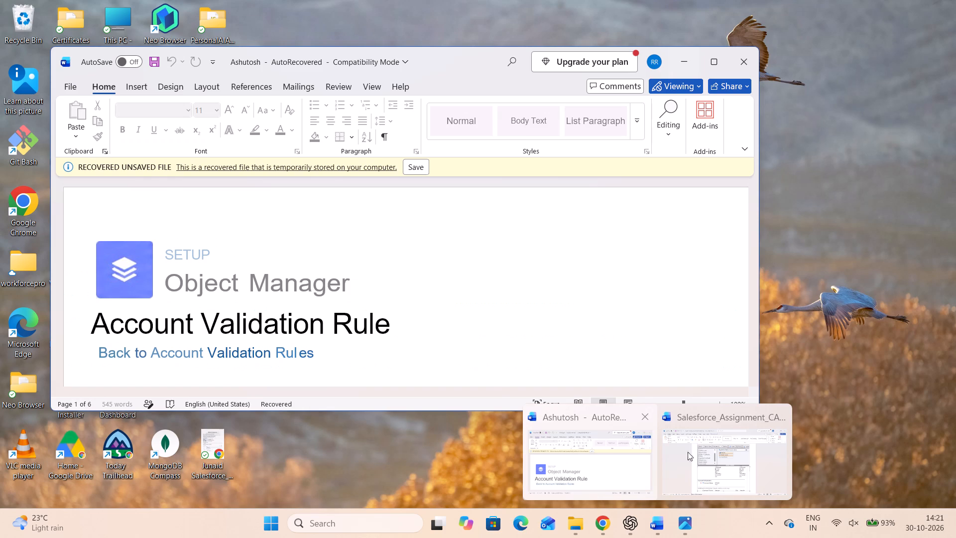
left_click(748, 440)
scroll(685, 332, "down", 3)
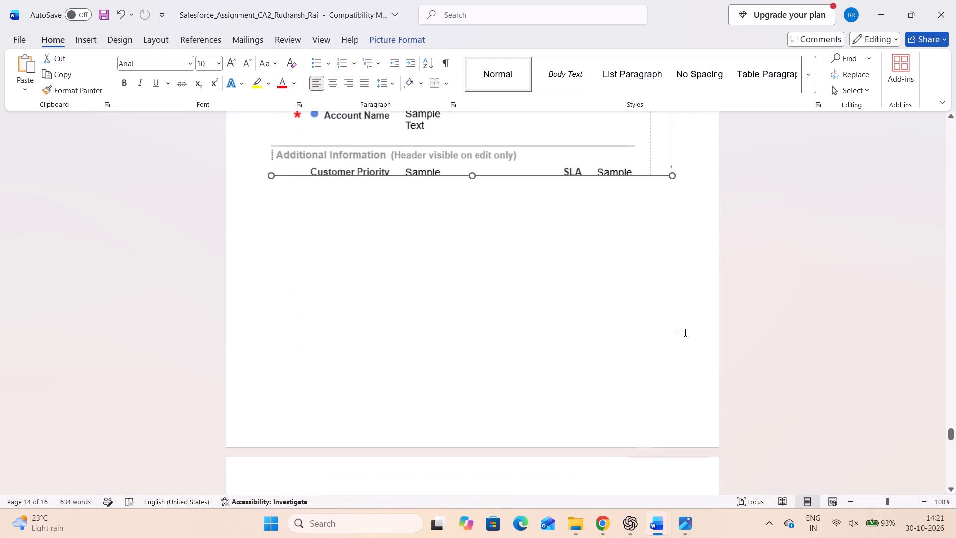
scroll(685, 332, "down", 4)
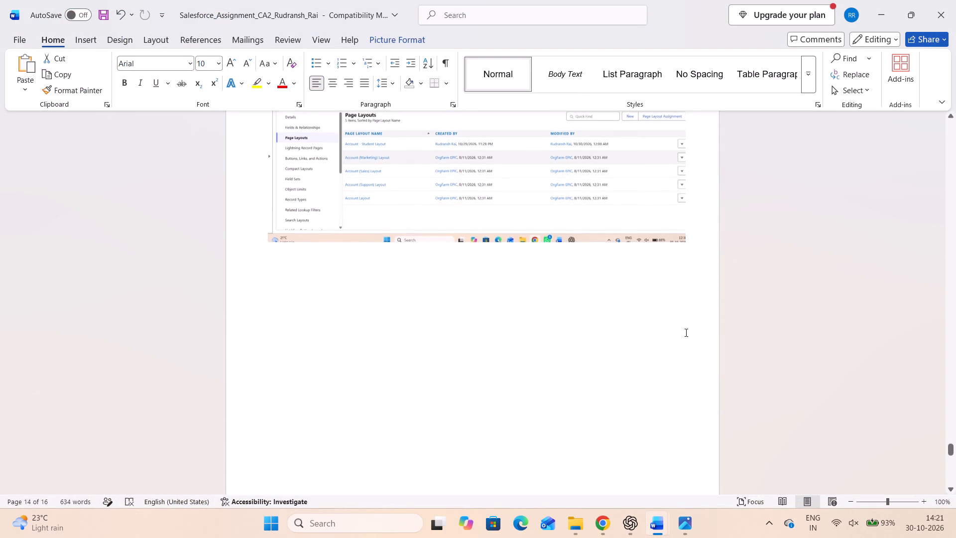
scroll(685, 332, "down", 3)
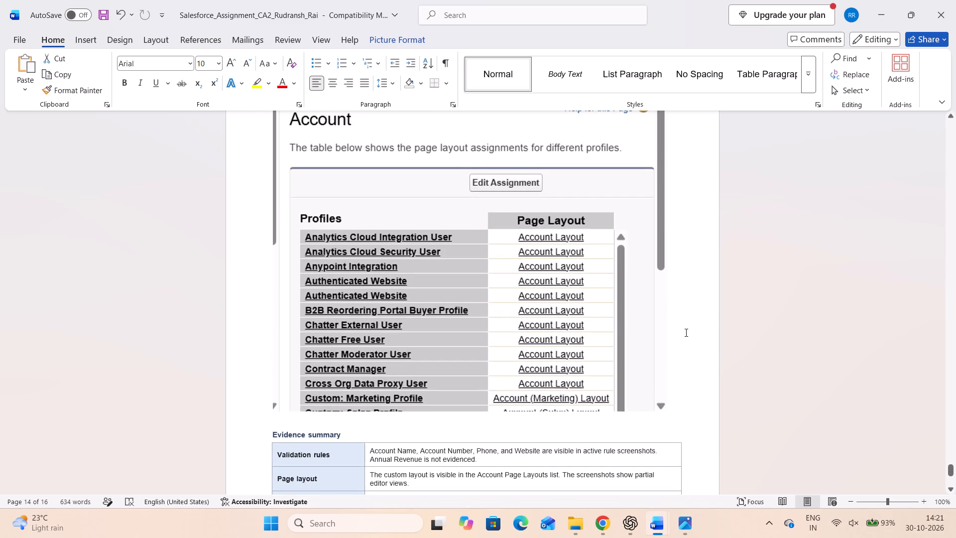
scroll(685, 332, "up", 2)
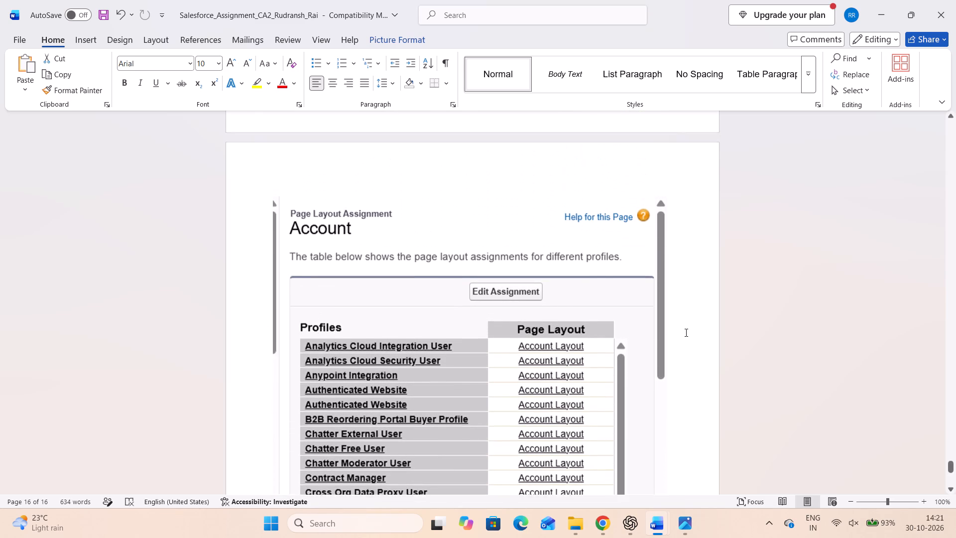
scroll(685, 332, "up", 2)
Move the Account Page Layout Assignment image from the last page to directly below the Page Layouts picture on the preceding page.
left_click(468, 394)
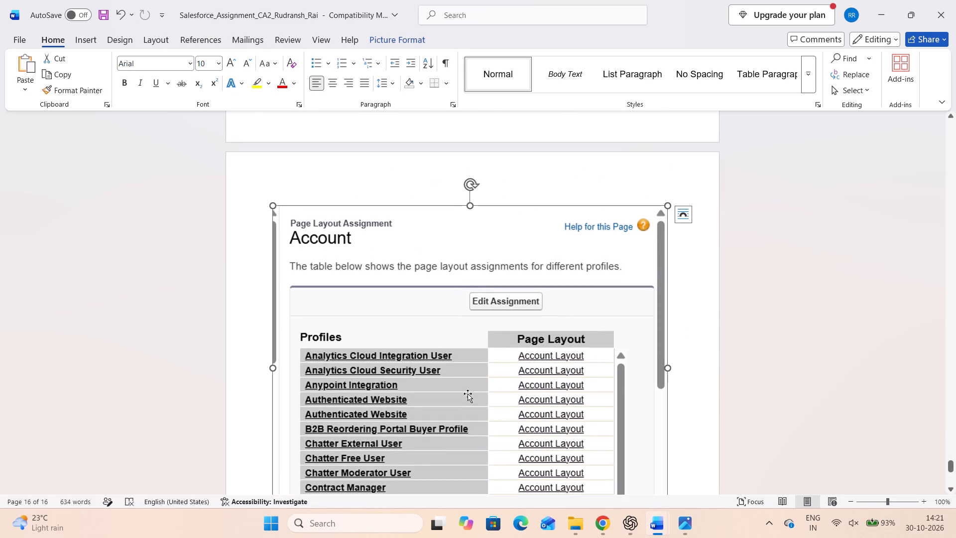
scroll(468, 394, "up", 4)
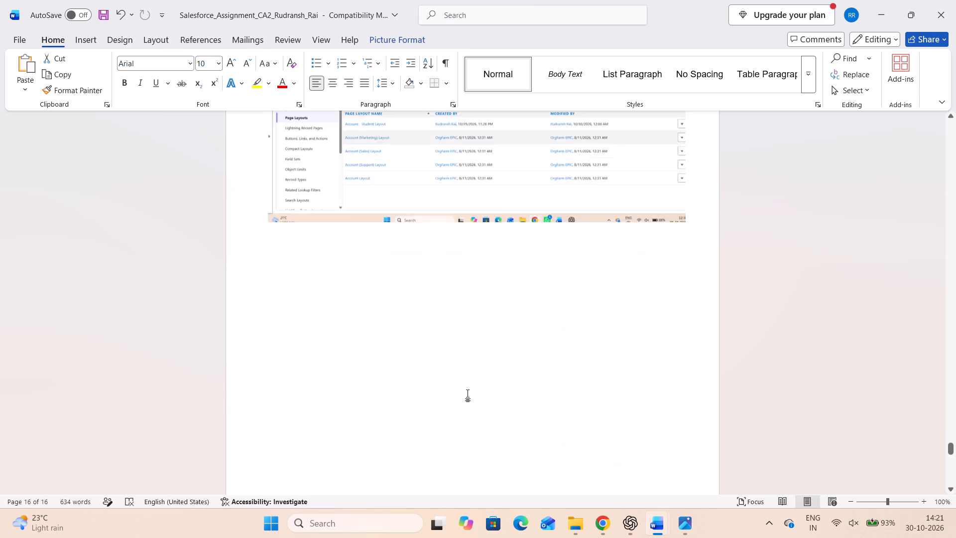
scroll(468, 394, "up", 1)
scroll(468, 394, "down", 2)
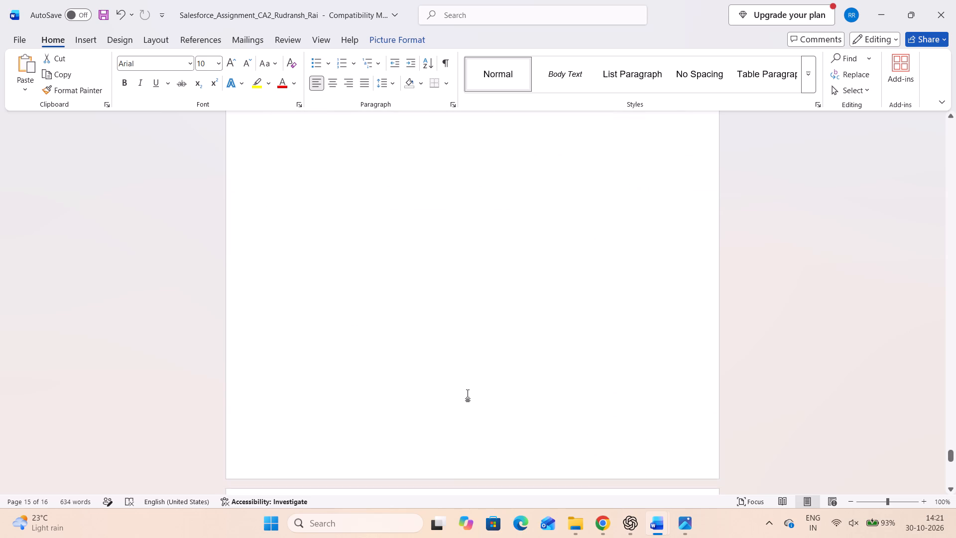
scroll(468, 394, "down", 1)
left_click(468, 394, "ctrl")
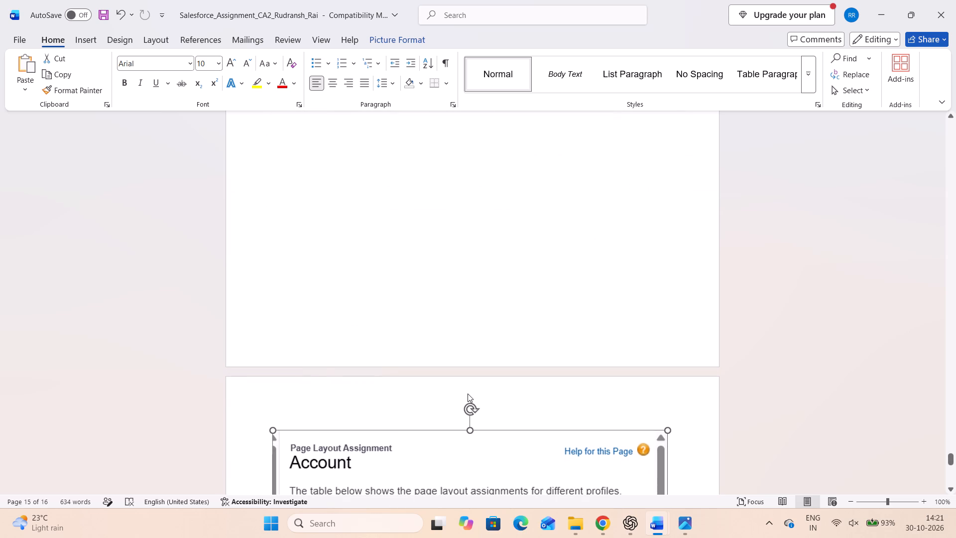
key("ctrl+c")
key("Delete")
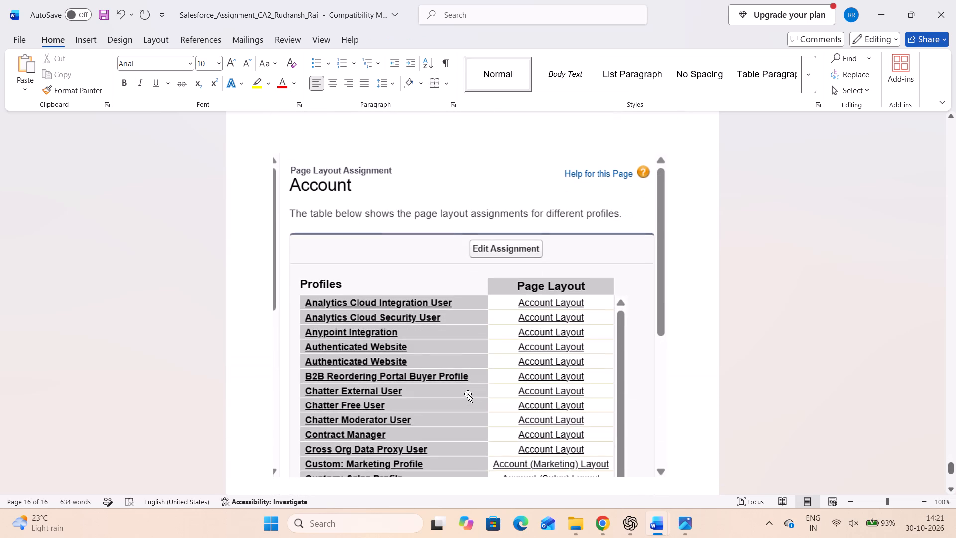
left_click(468, 394)
key("ctrl+c")
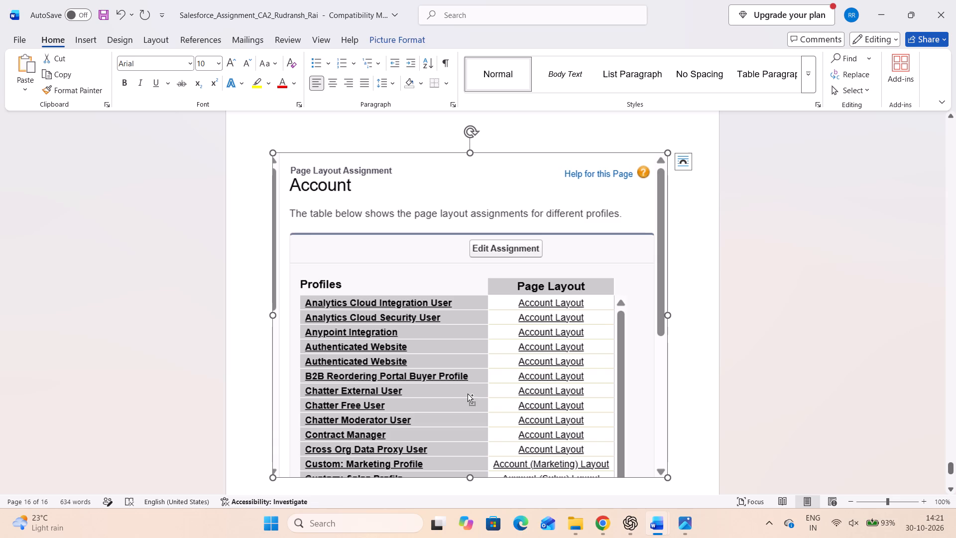
key("Delete")
scroll(468, 394, "up", 4)
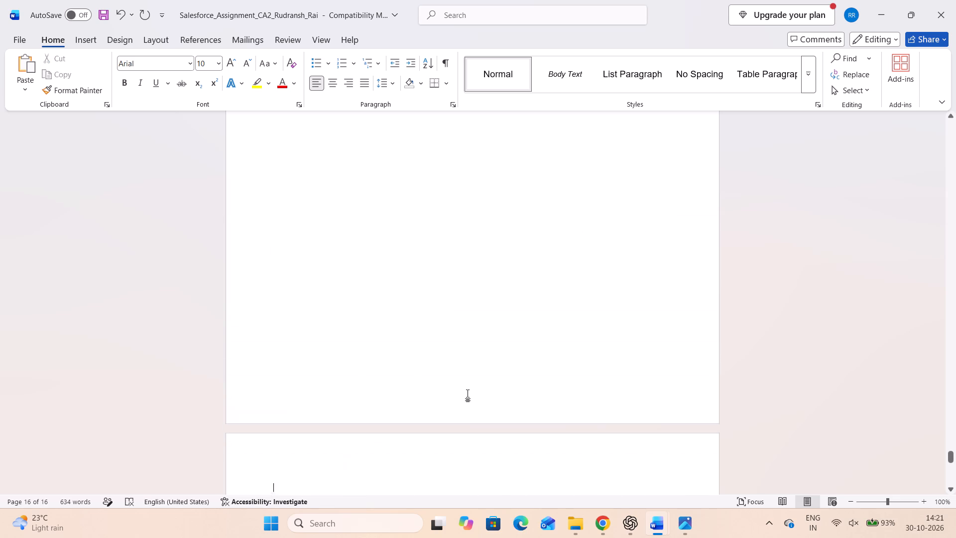
scroll(468, 394, "up", 3)
left_click(441, 265)
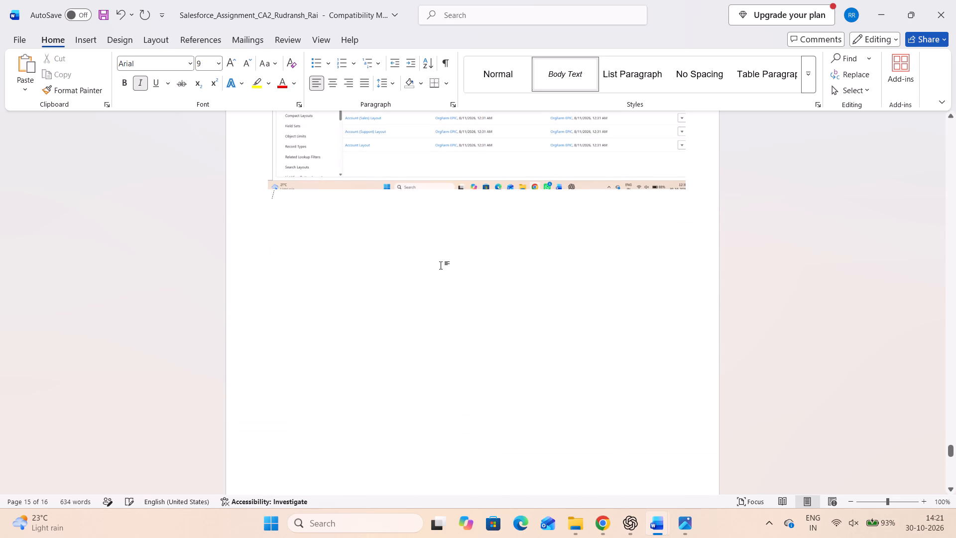
key("ctrl+v")
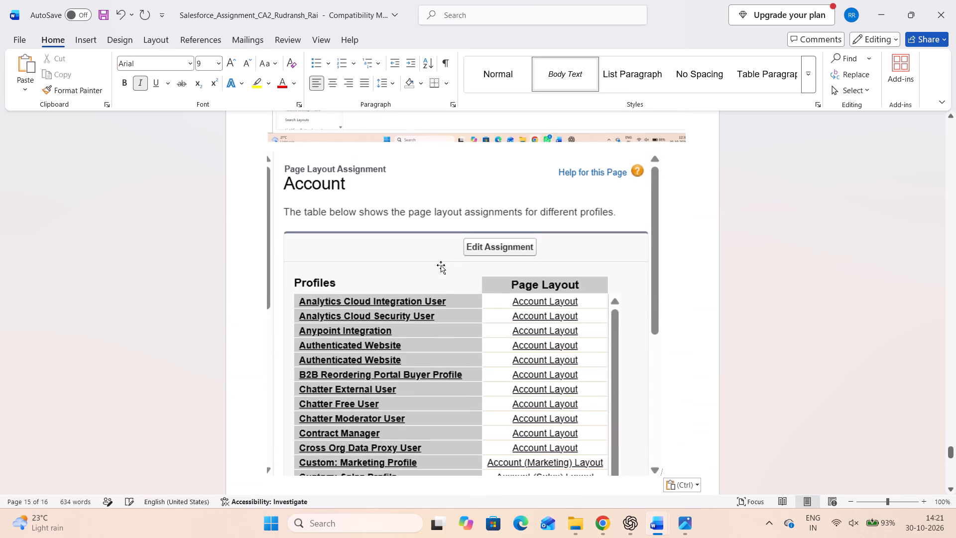
Copy the Page Layouts picture above the Page Layout Assignment image and paste the copy above the Evidence summary heading.
scroll(441, 265, "up", 1)
left_click(421, 155)
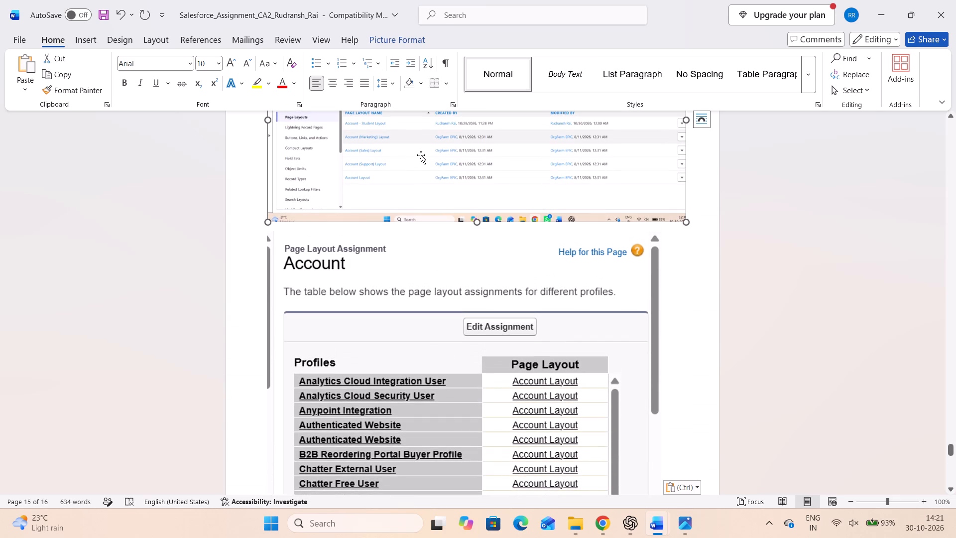
key("ctrl+c")
left_click(421, 155, "ctrl")
scroll(421, 155, "down", 4)
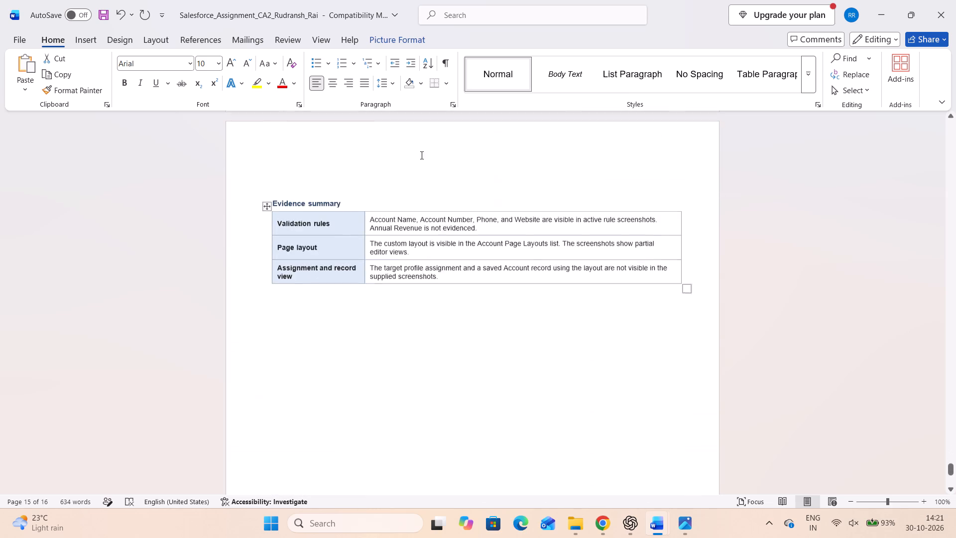
scroll(421, 155, "down", 1)
scroll(366, 195, "up", 2)
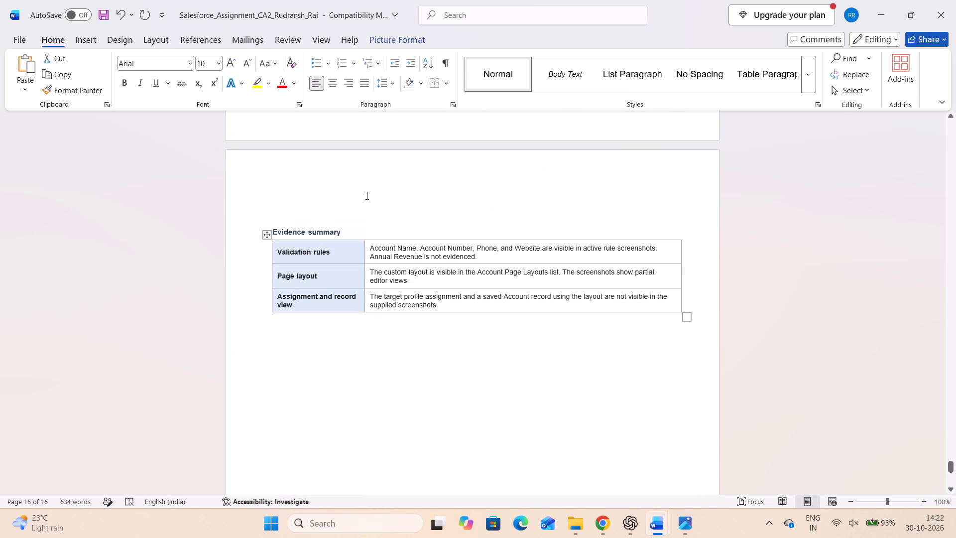
left_click(362, 195)
key("ctrl+v")
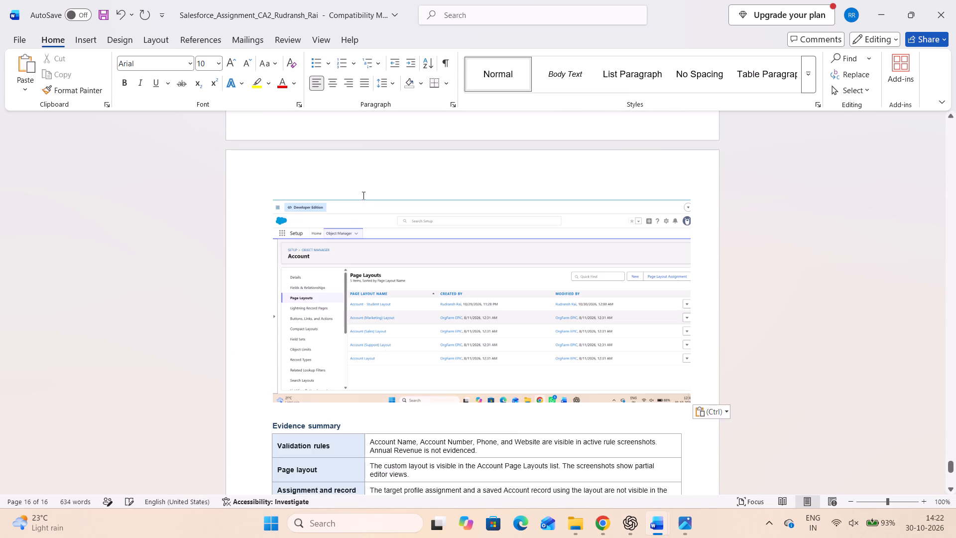
Review the Part B Account Page Layout pages and the Website rule pages, checking image placement through to the document's end.
scroll(362, 195, "up", 3)
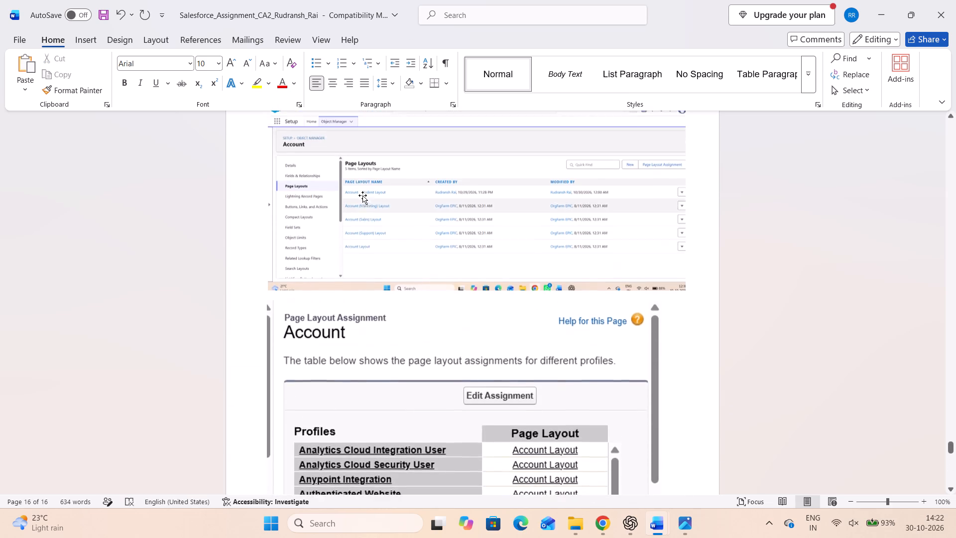
scroll(362, 195, "up", 3)
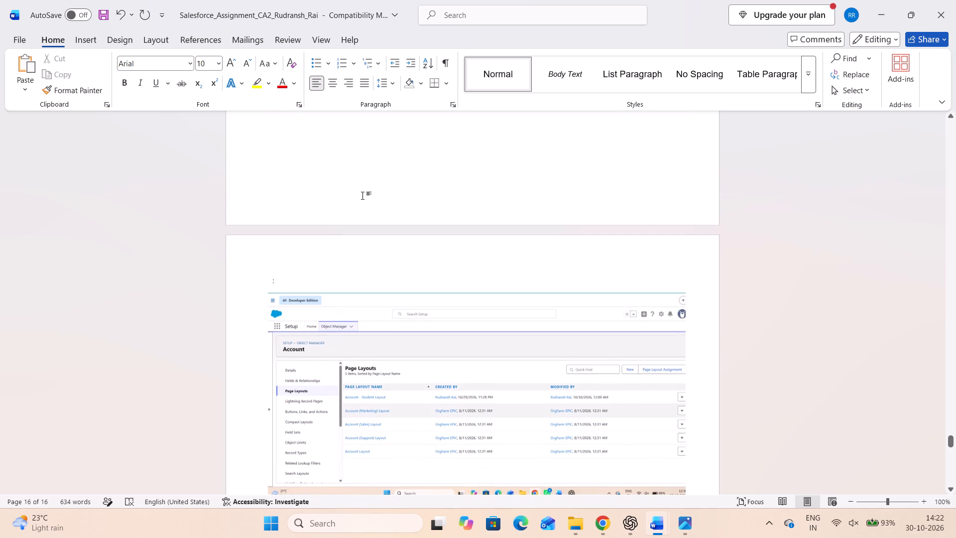
scroll(362, 195, "up", 6)
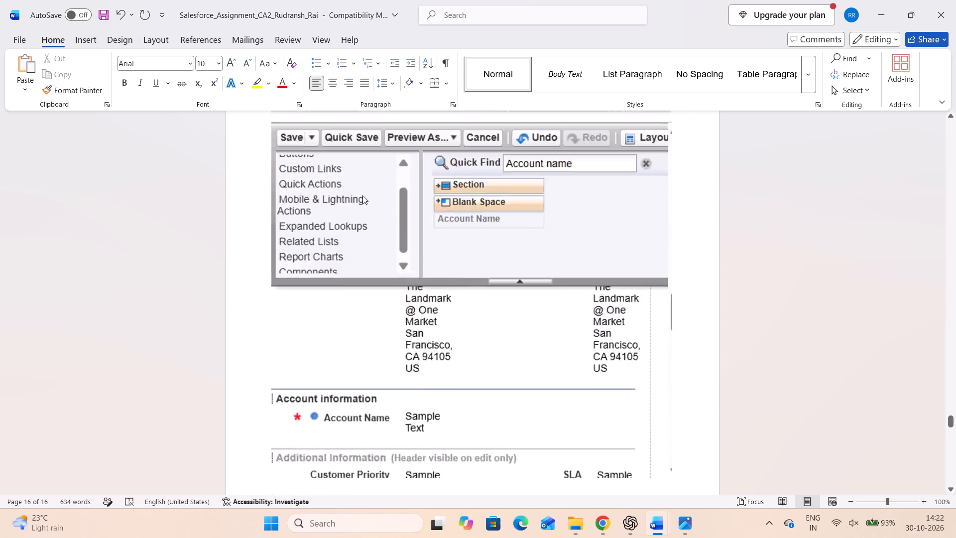
scroll(362, 195, "up", 7)
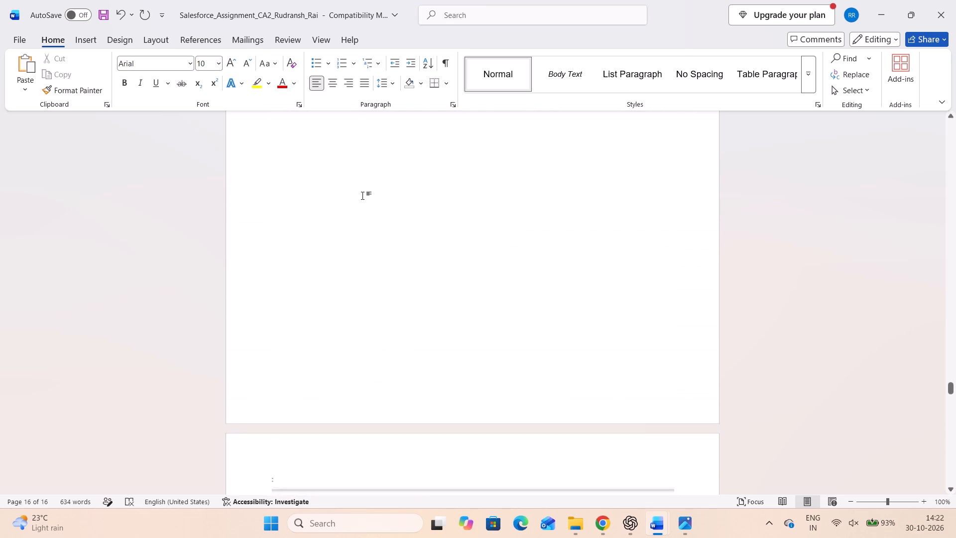
scroll(362, 195, "up", 9)
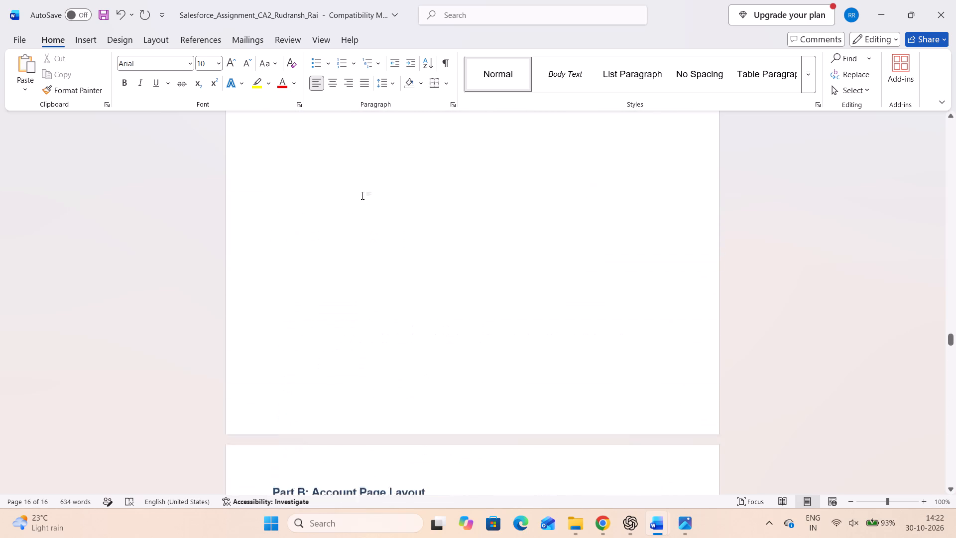
scroll(362, 195, "up", 6)
scroll(362, 195, "down", 1)
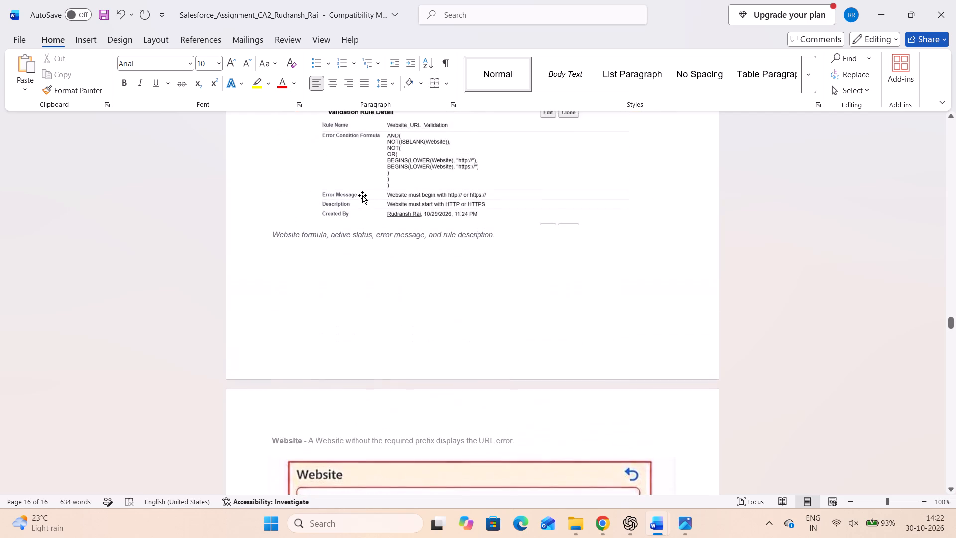
scroll(362, 195, "down", 6)
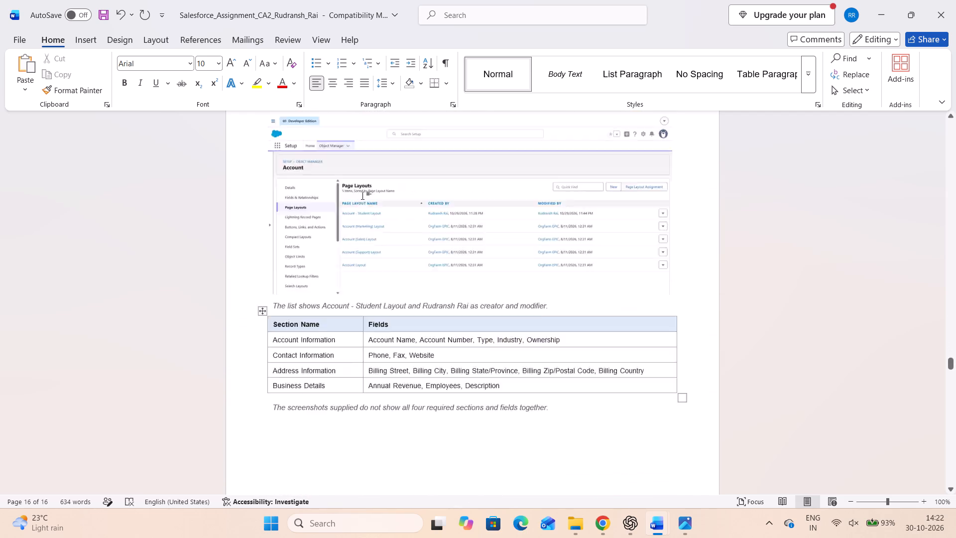
scroll(362, 195, "down", 16)
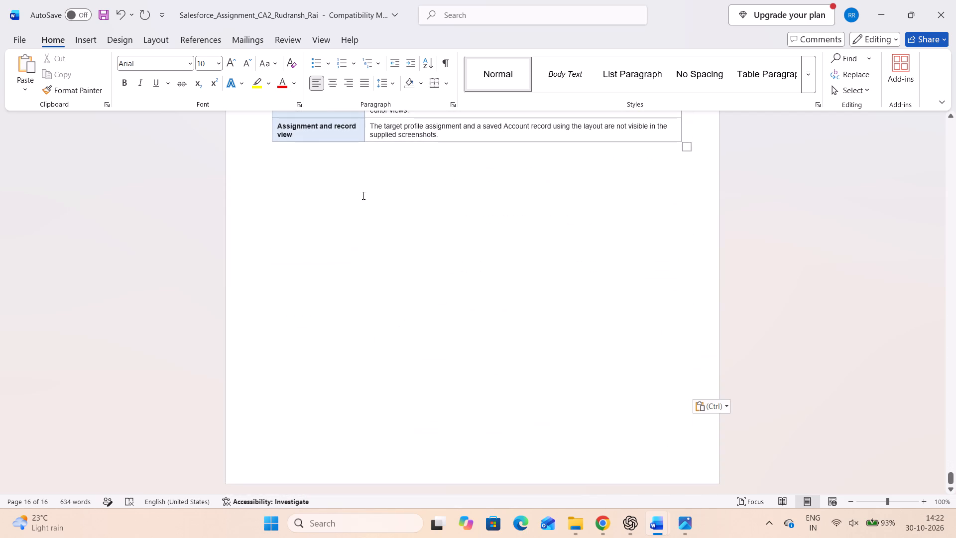
scroll(362, 195, "down", 3)
Review the assignment backward from the Evidence summary to Question 2, checking the page layout images and validation rule evidence.
scroll(362, 195, "up", 13)
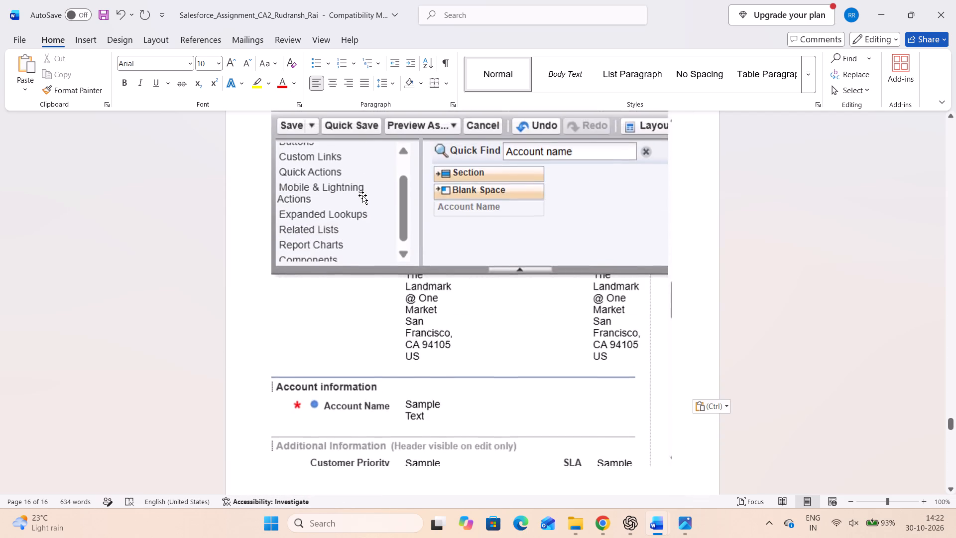
scroll(362, 195, "up", 9)
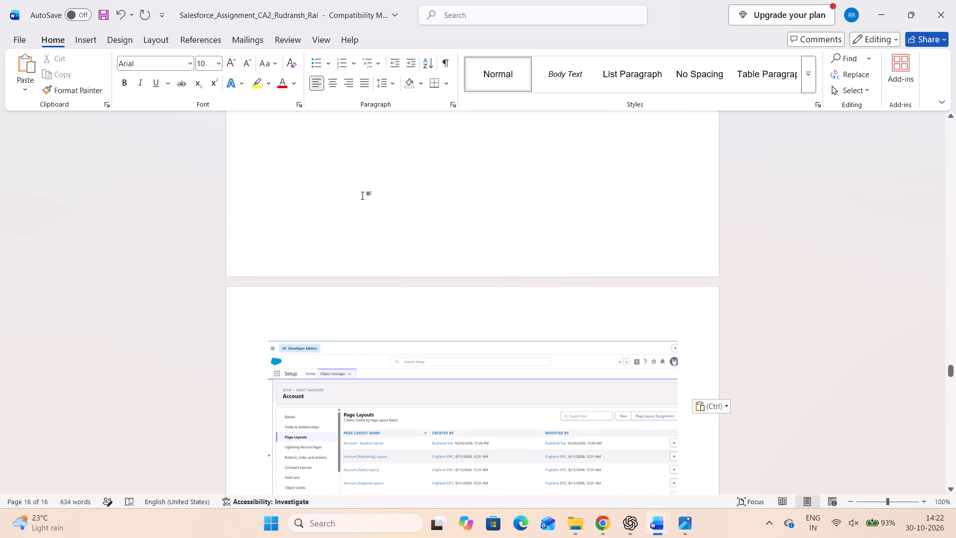
scroll(362, 195, "up", 7)
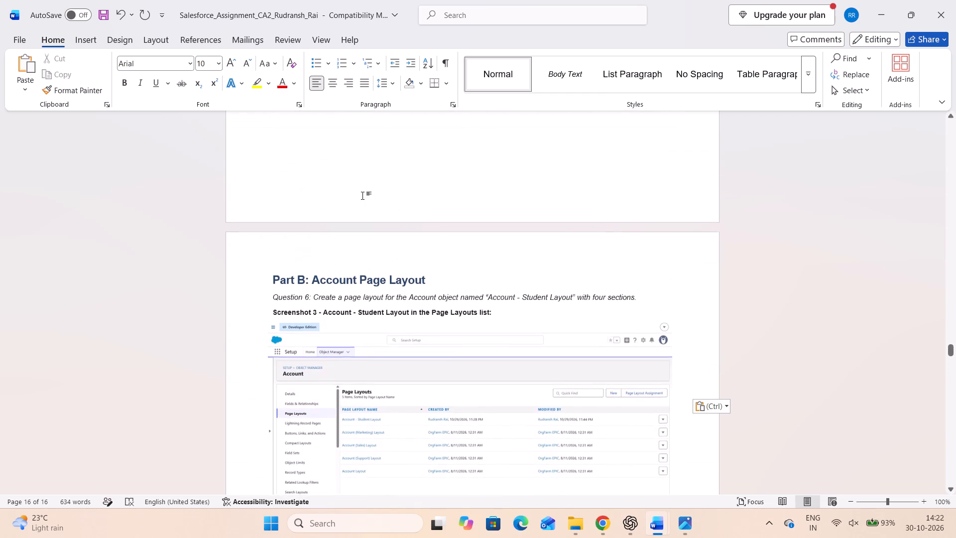
scroll(362, 195, "up", 6)
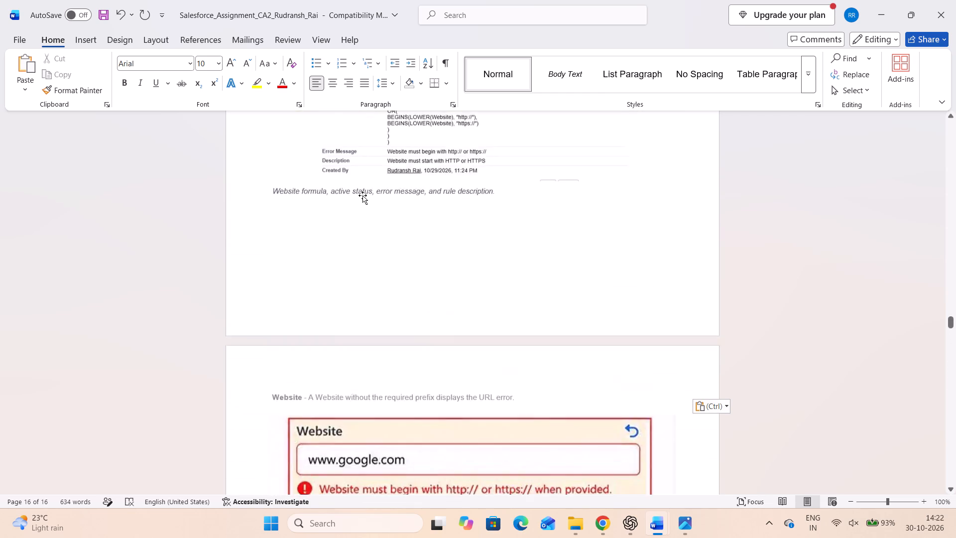
scroll(362, 195, "up", 6)
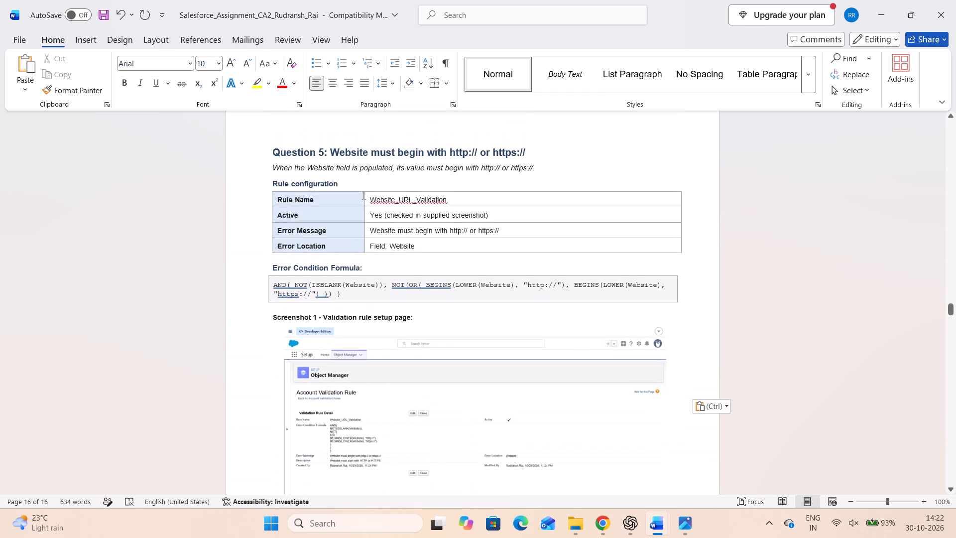
scroll(362, 195, "up", 3)
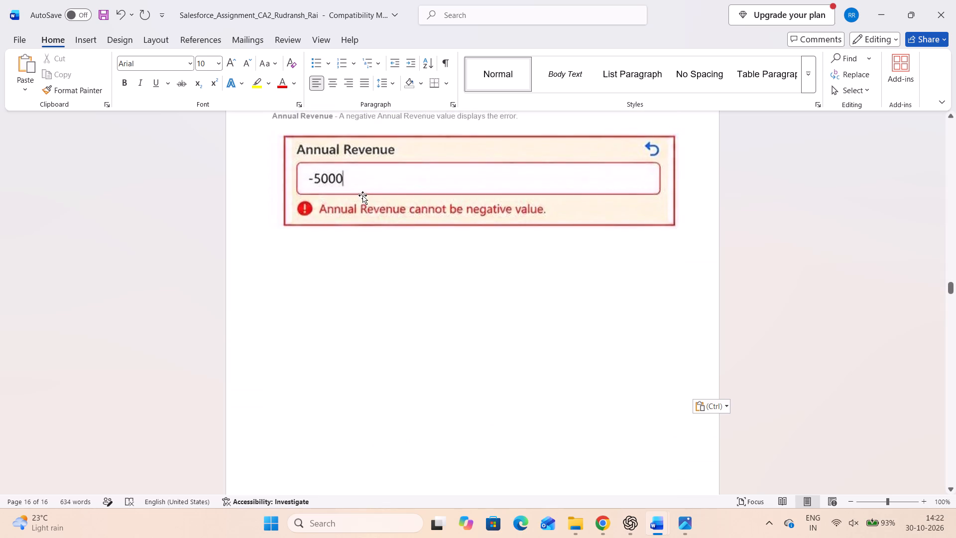
scroll(362, 195, "up", 6)
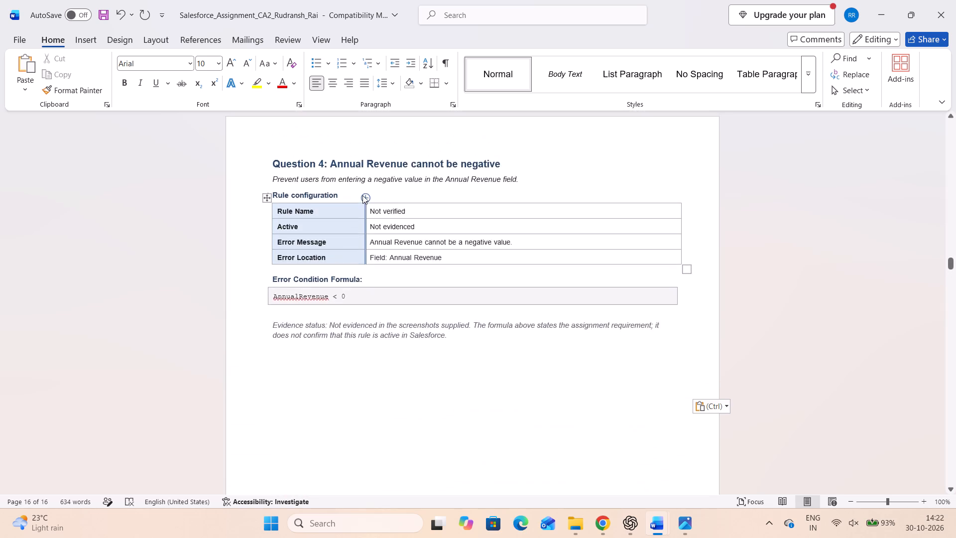
scroll(362, 195, "up", 3)
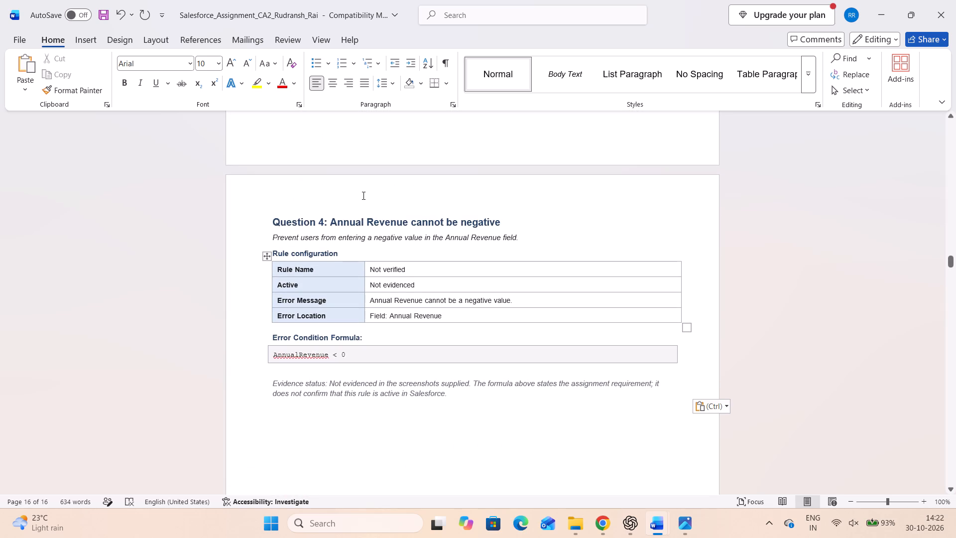
scroll(362, 195, "up", 8)
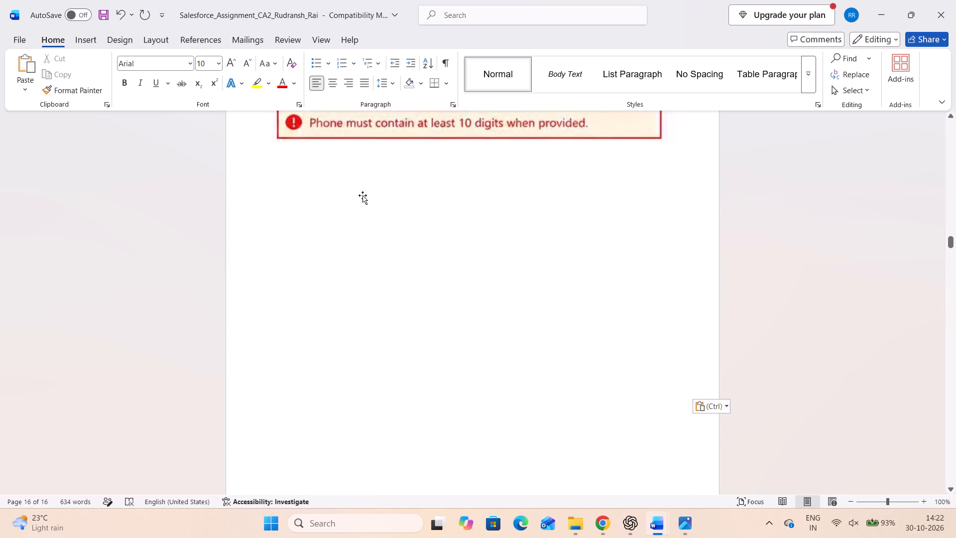
scroll(362, 195, "up", 14)
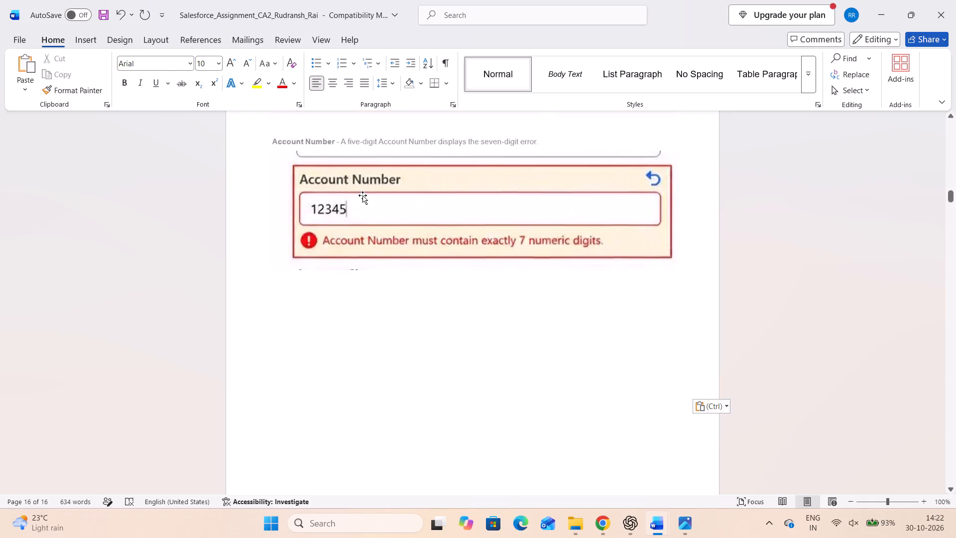
scroll(362, 195, "up", 2)
scroll(362, 195, "down", 5)
Save the assignment document.
key("ctrl+s")
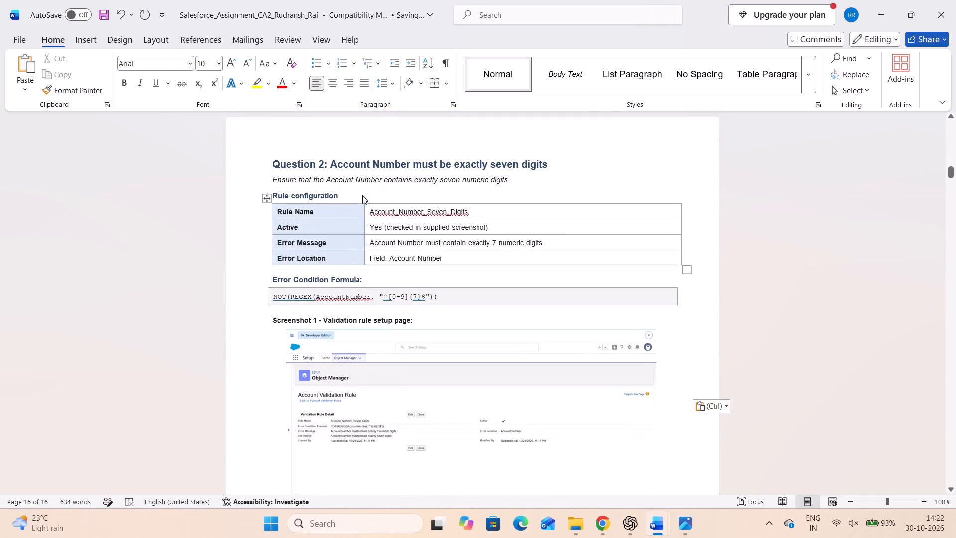
Turn on AutoSave for the assignment by uploading it to OneDrive - Personal.
scroll(423, 224, "right", 1)
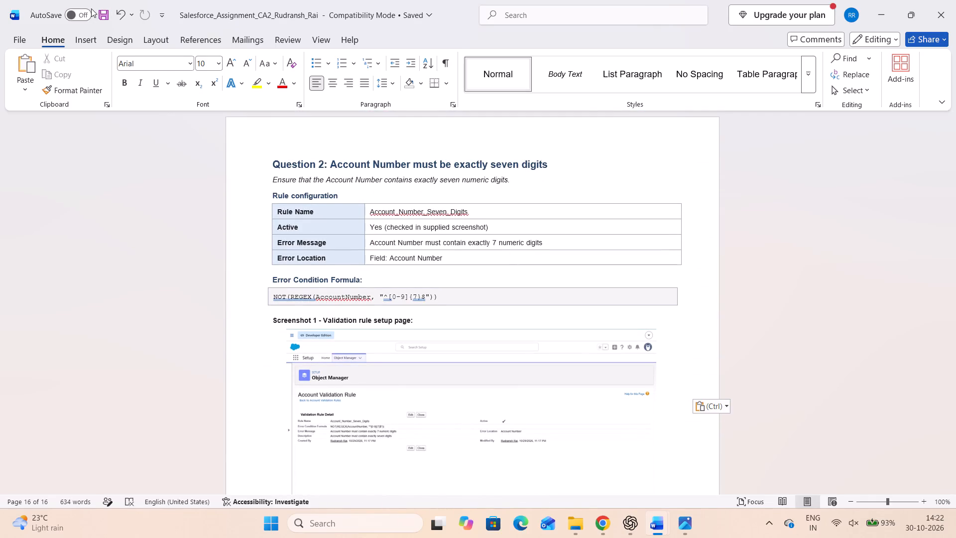
left_click(70, 12)
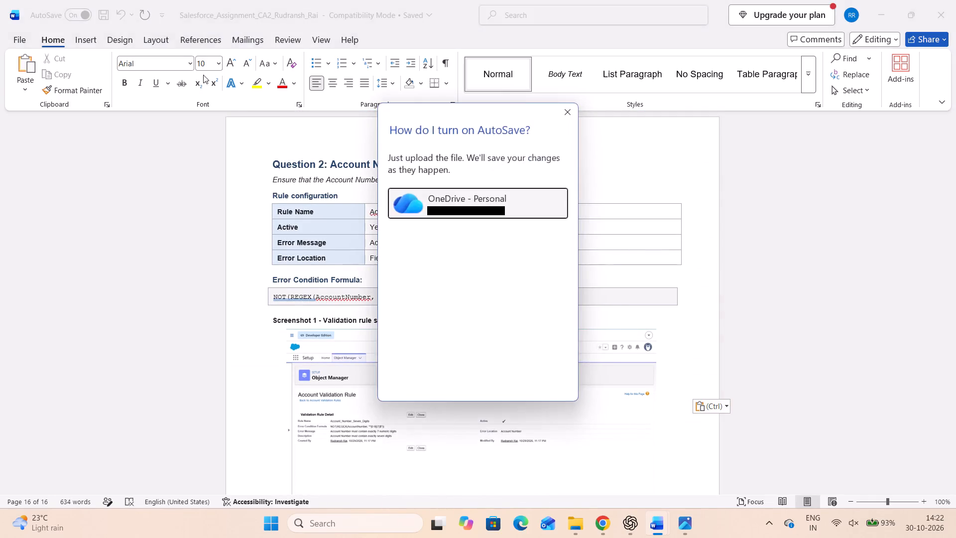
left_click(428, 190)
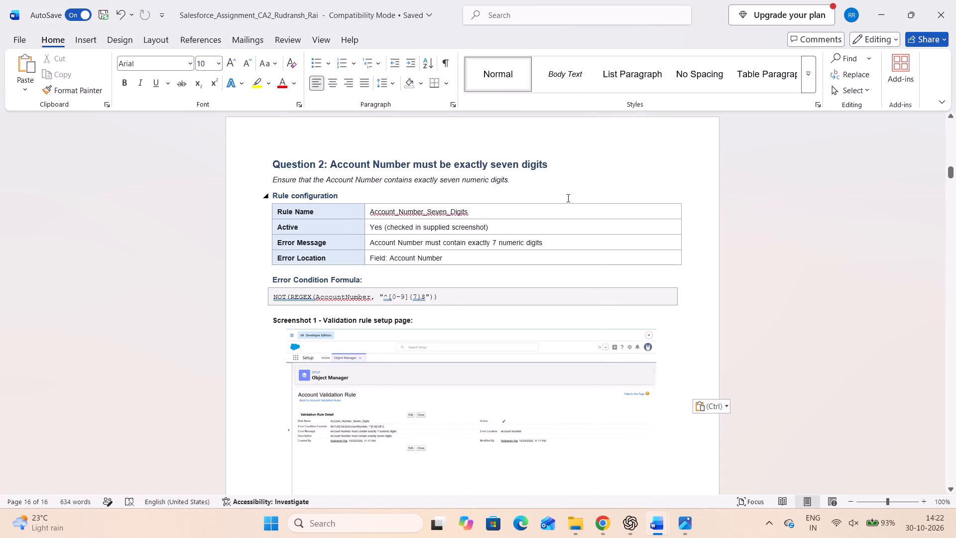
Save a copy of the assignment as a PDF in the OneDrive Documents folder, keeping the existing file name.
key("ctrl+p")
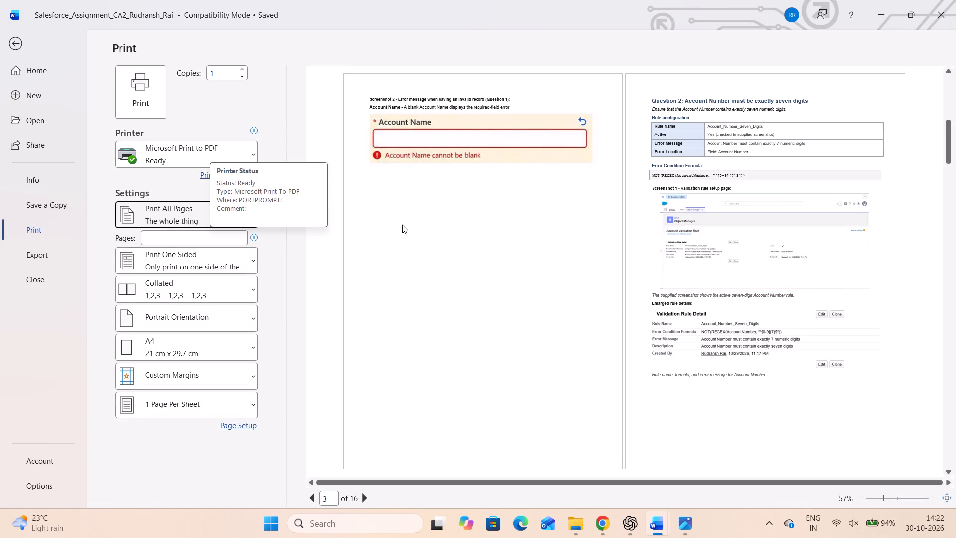
scroll(618, 304, "down", 1)
scroll(618, 304, "up", 4)
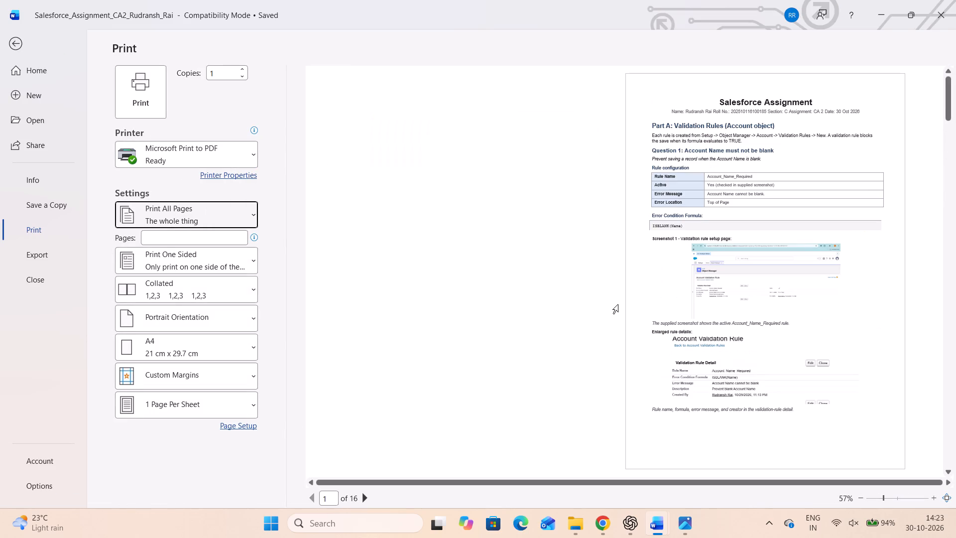
scroll(618, 304, "up", 2)
left_click(58, 205)
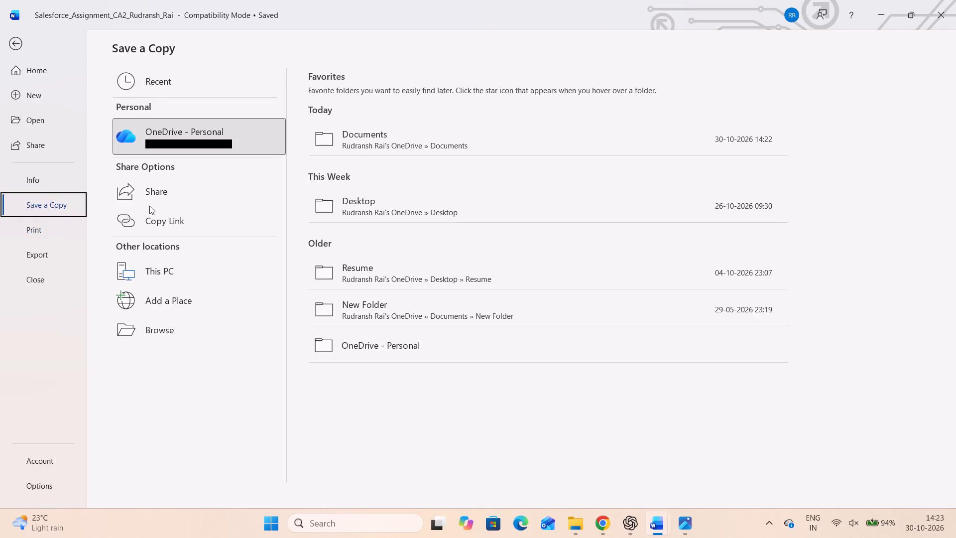
left_click(405, 139)
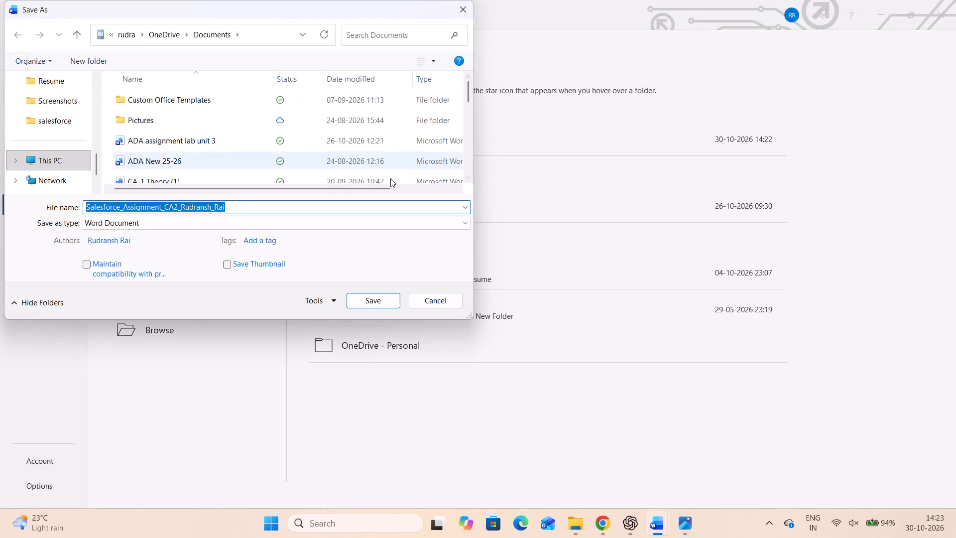
left_click(297, 220)
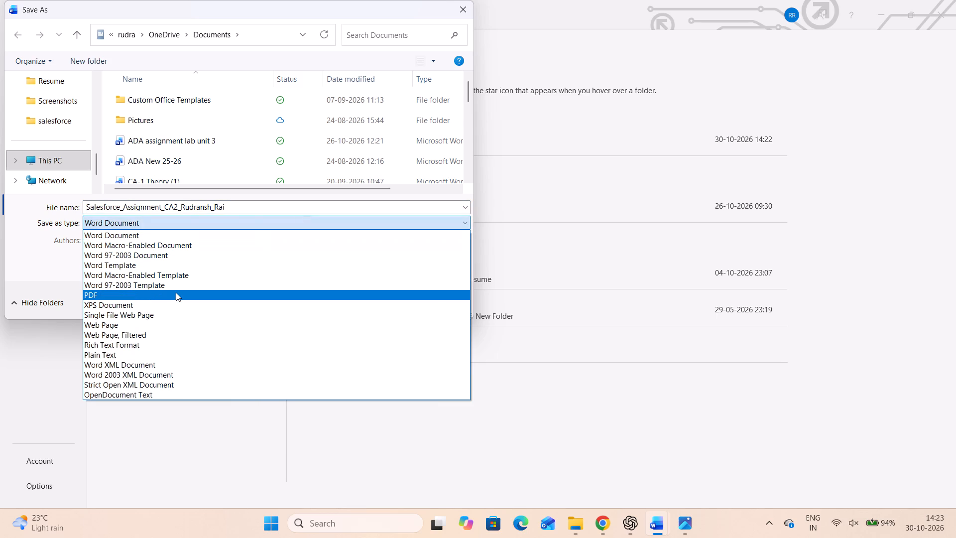
left_click(176, 292)
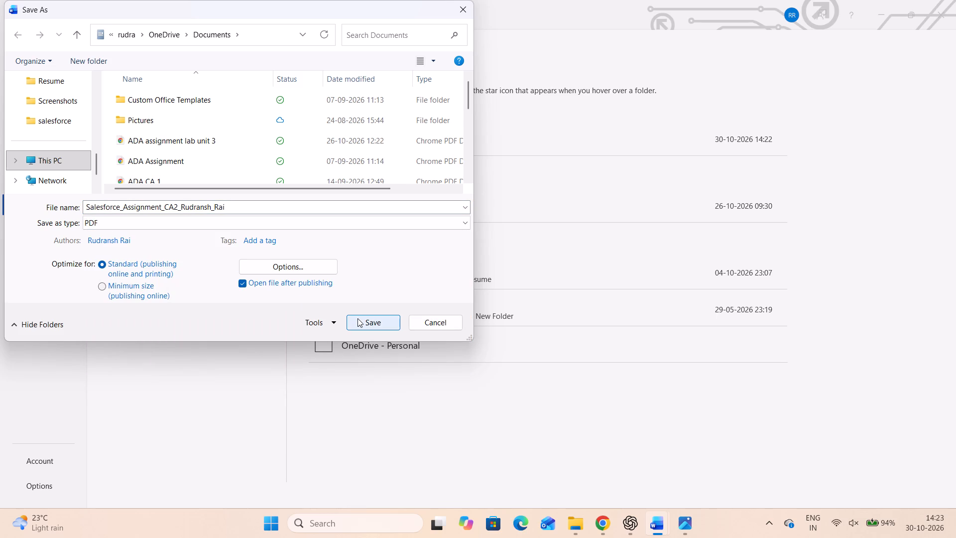
scroll(63, 147, "down", 1)
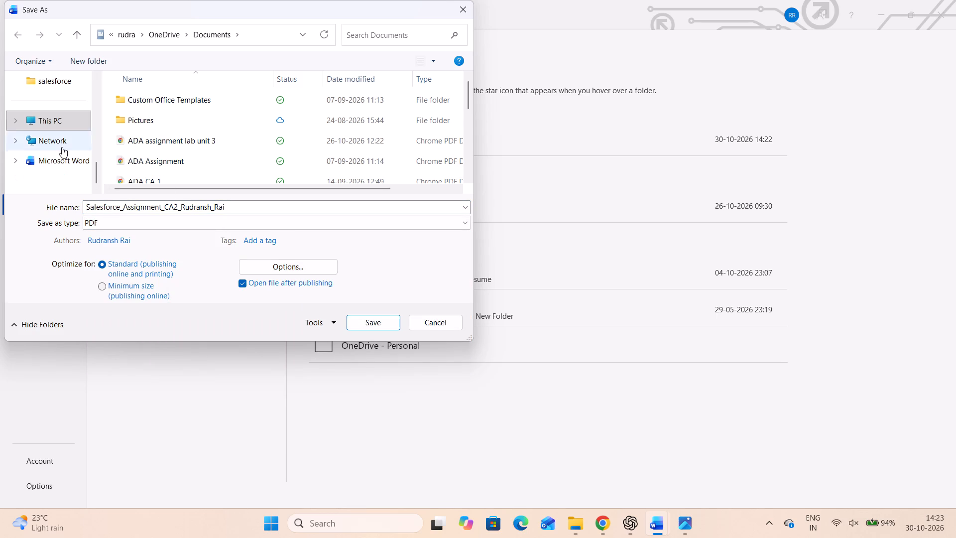
scroll(62, 147, "up", 2)
left_click(53, 185)
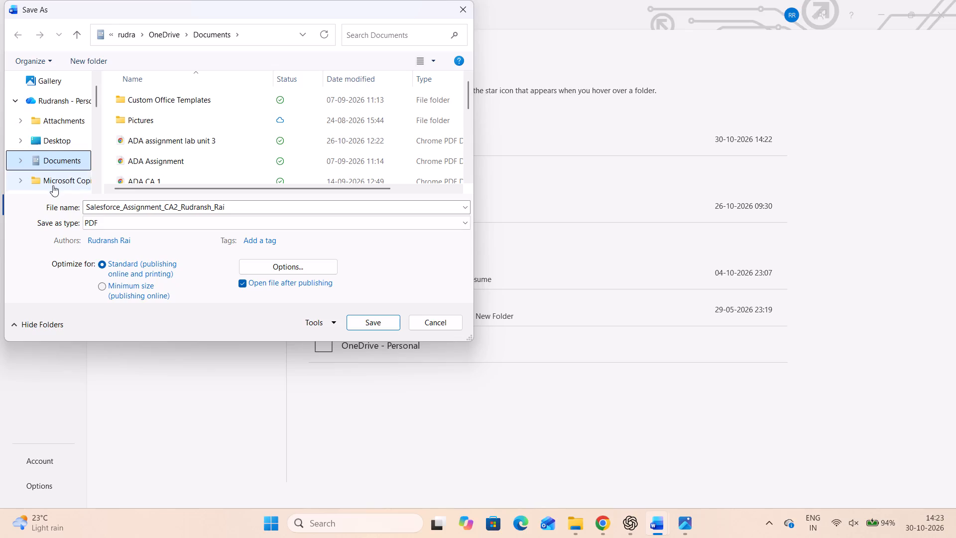
left_click(356, 318)
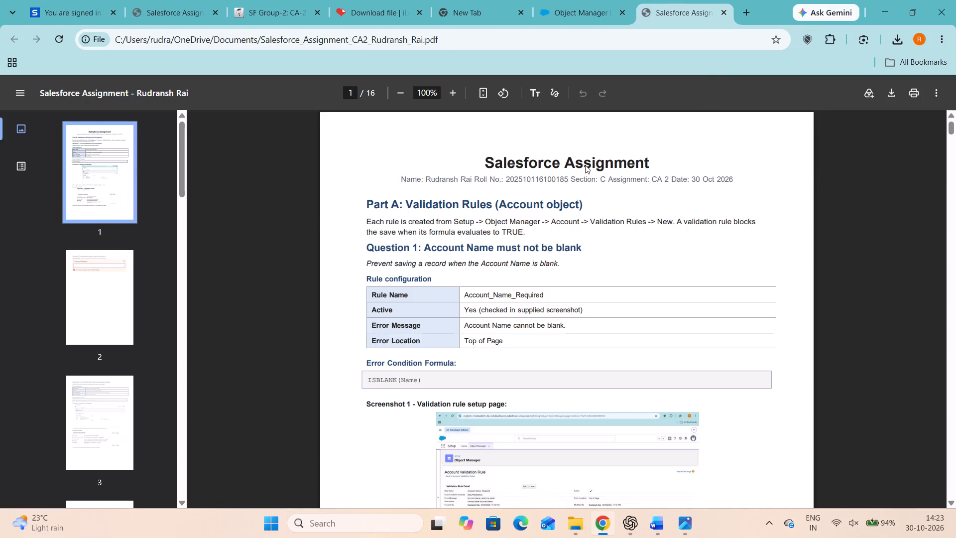
Review the exported PDF's pages, from the Question 1 validation rule through the Account page layout screenshots.
scroll(585, 165, "down", 9)
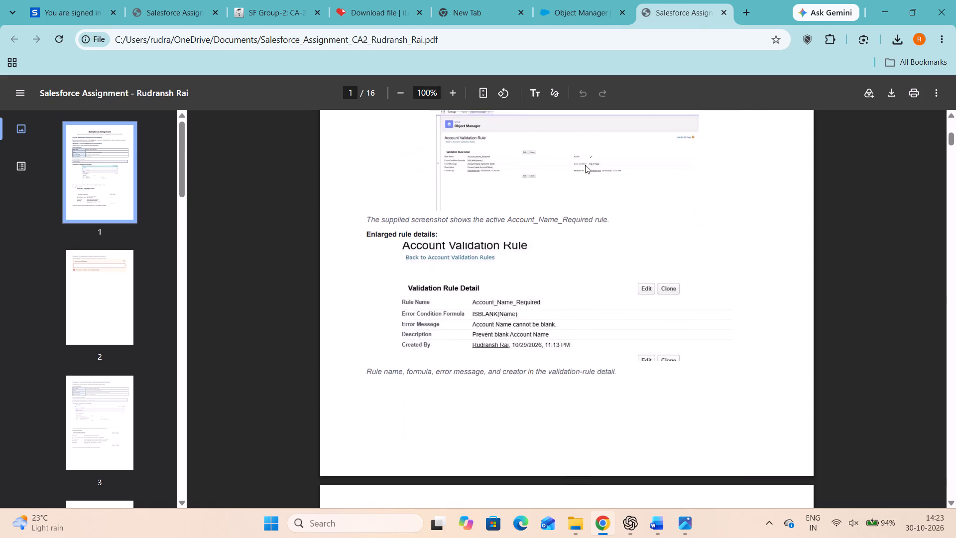
scroll(585, 165, "down", 20)
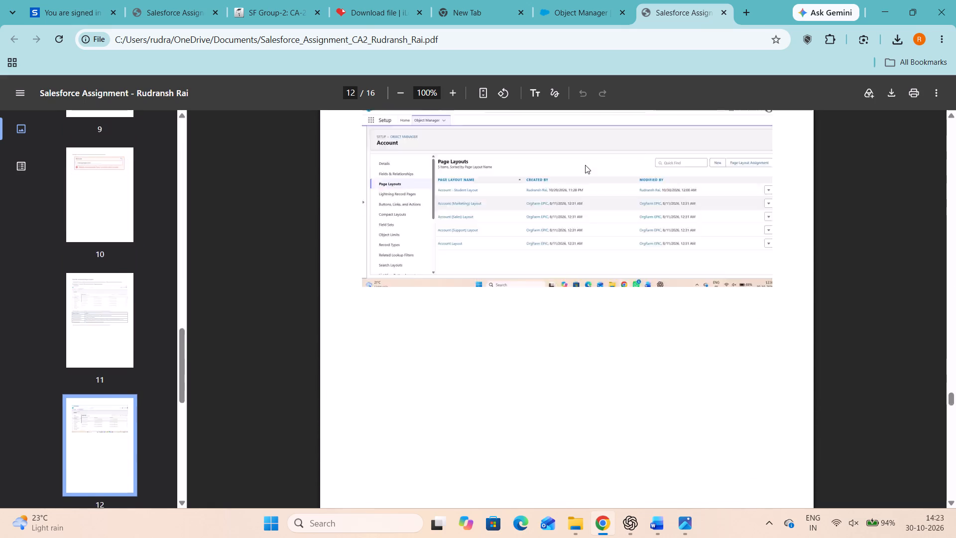
scroll(585, 165, "down", 9)
scroll(585, 165, "up", 10)
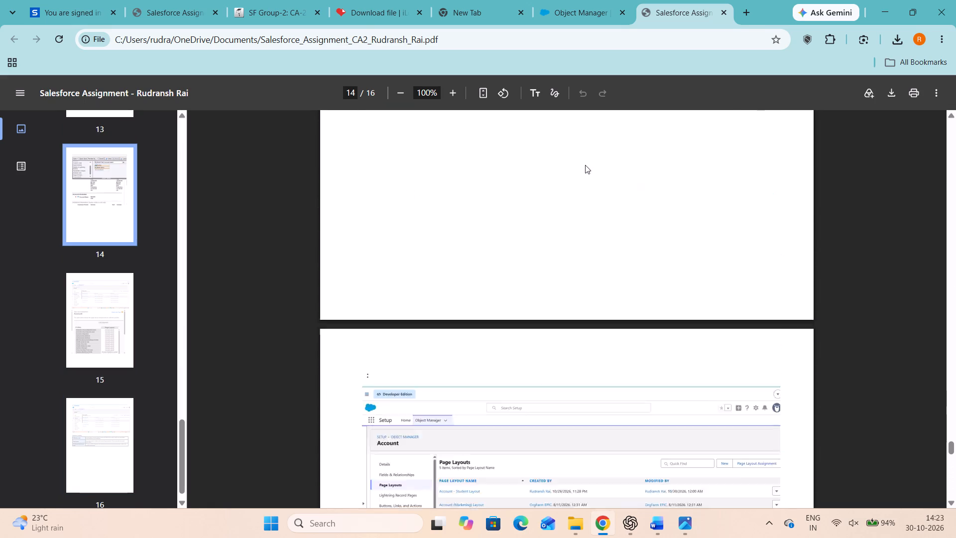
Close the Salesforce Object Manager page and start a CA-2 Assignment submission on the KIET LMS, accepting the own-work declaration.
left_click(622, 7)
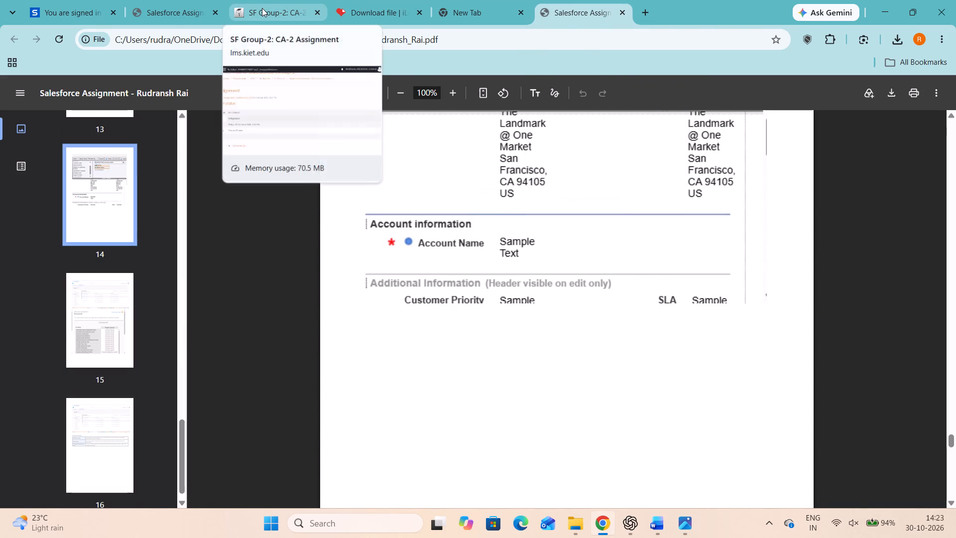
left_click(262, 8)
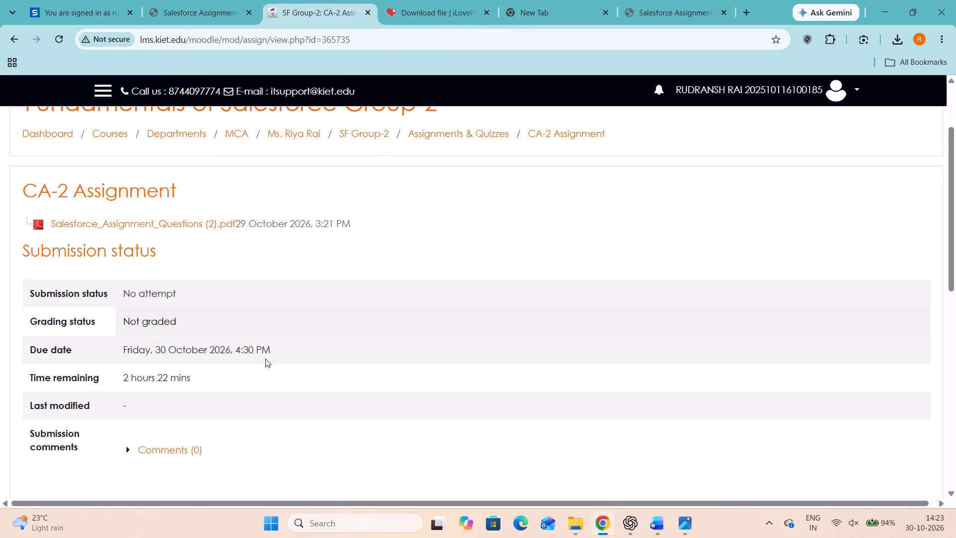
scroll(265, 359, "down", 2)
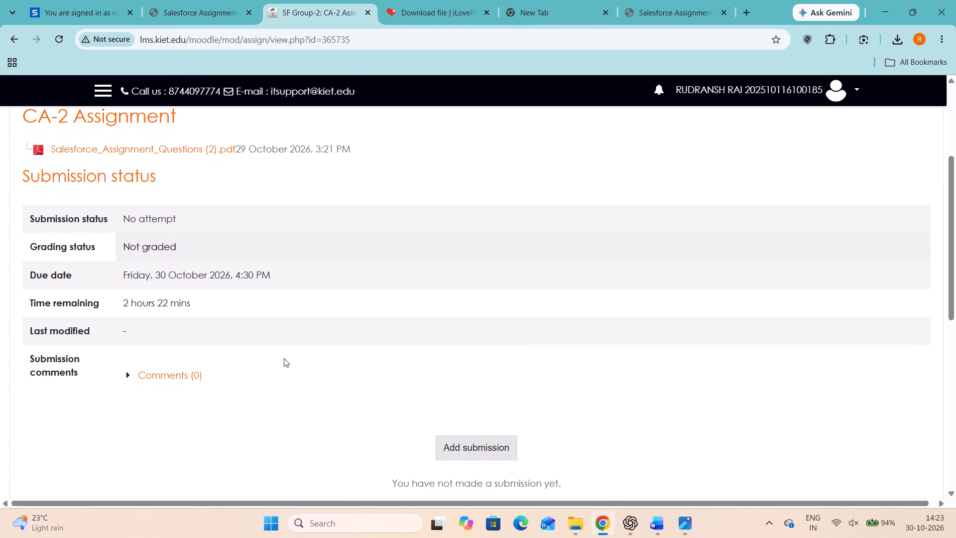
left_click(491, 446)
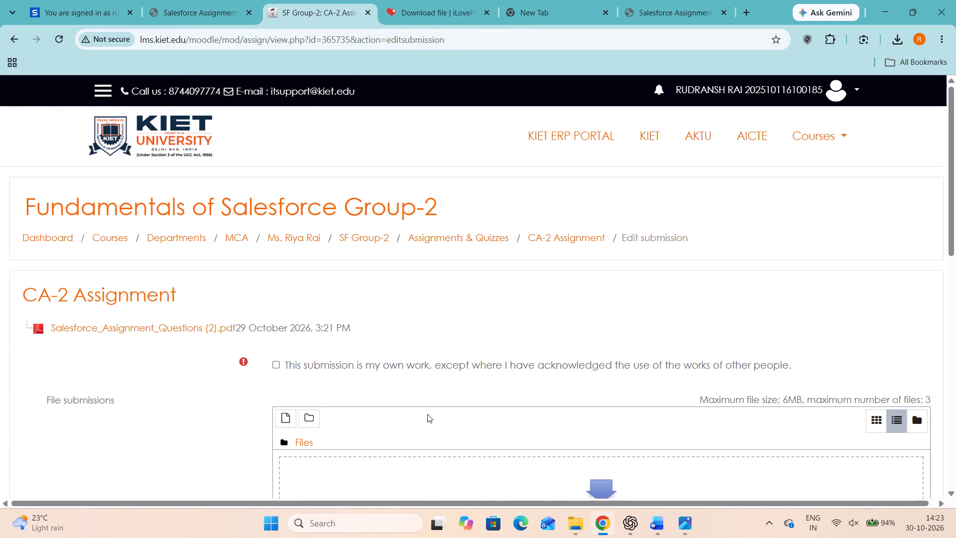
left_click(279, 365)
Upload the exported Salesforce CA-2 assignment PDF from the OneDrive Documents folder to the file submissions.
scroll(385, 399, "down", 2)
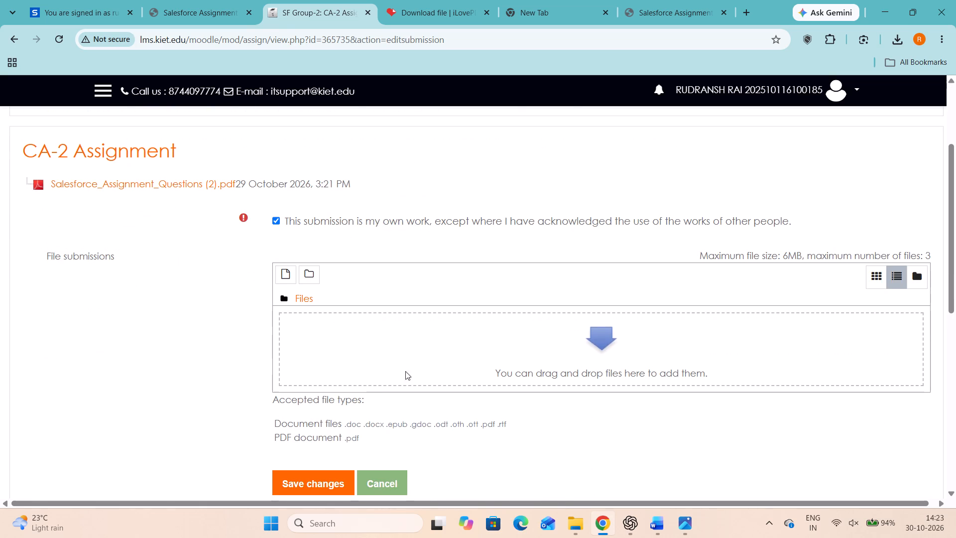
left_click(421, 362)
left_click(389, 246)
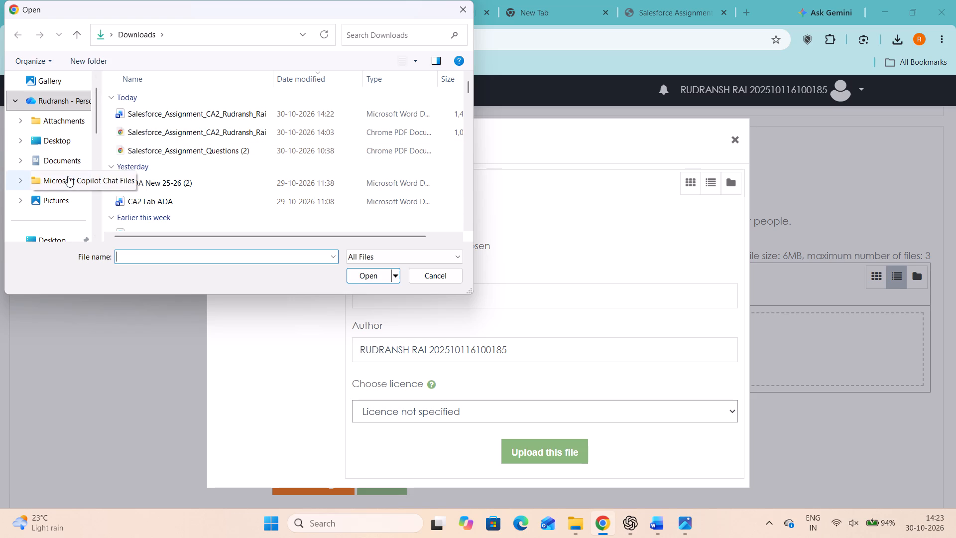
left_click(61, 163)
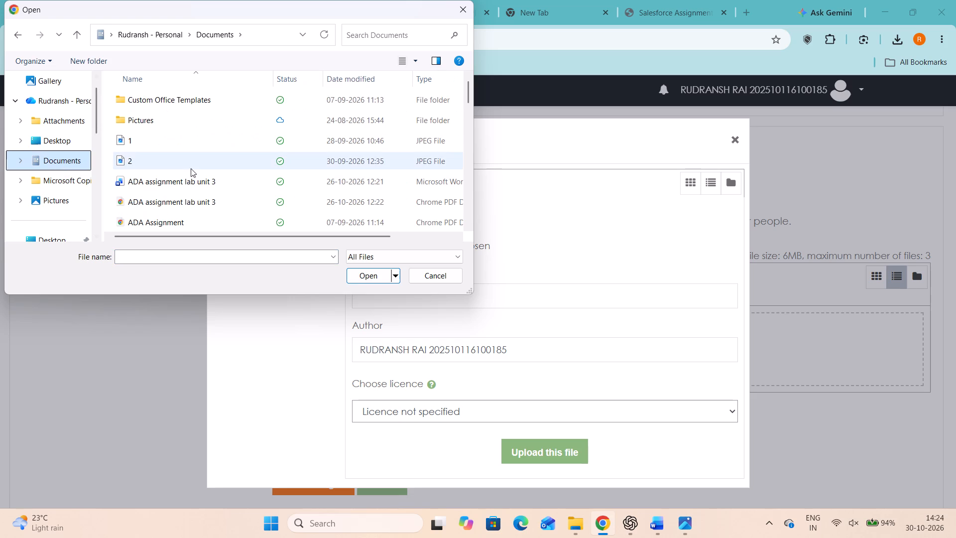
scroll(191, 168, "down", 3)
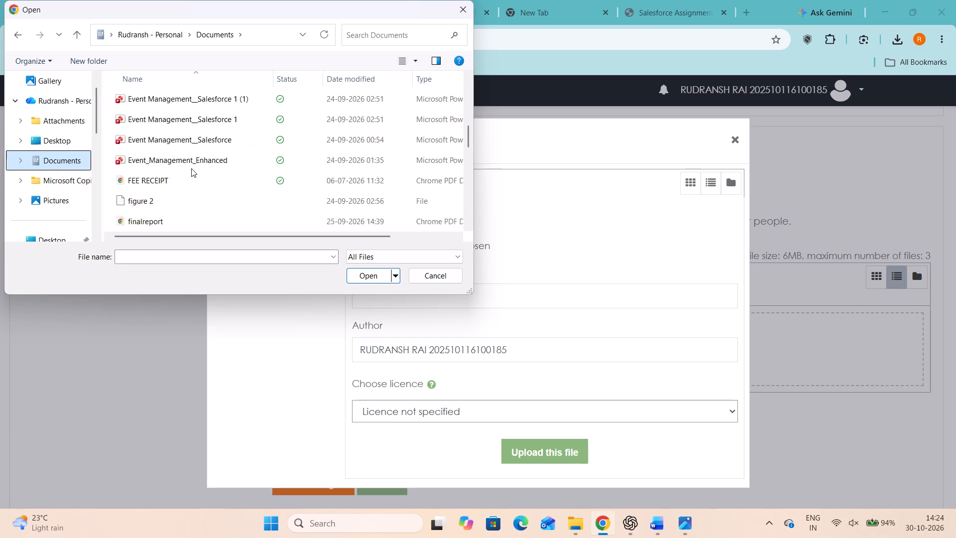
scroll(191, 168, "down", 2)
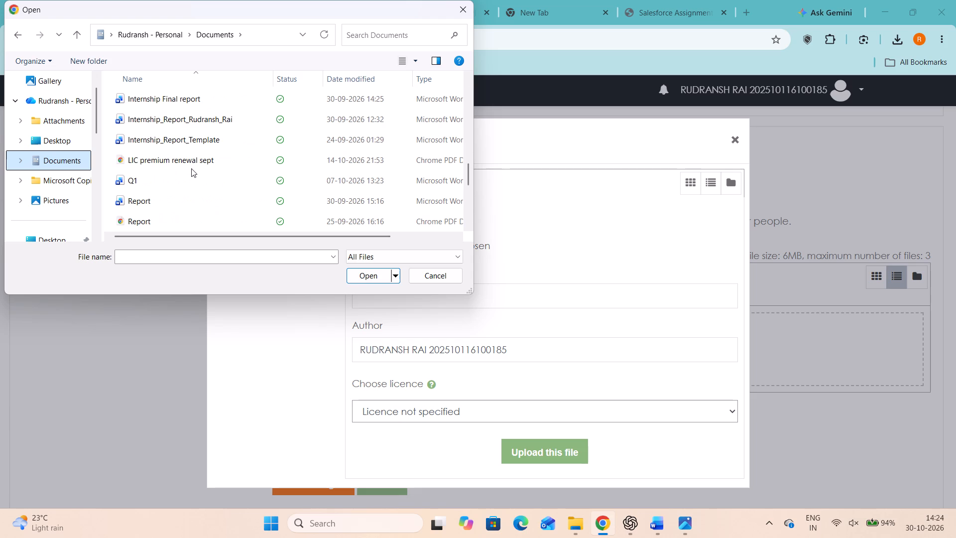
scroll(191, 168, "down", 1)
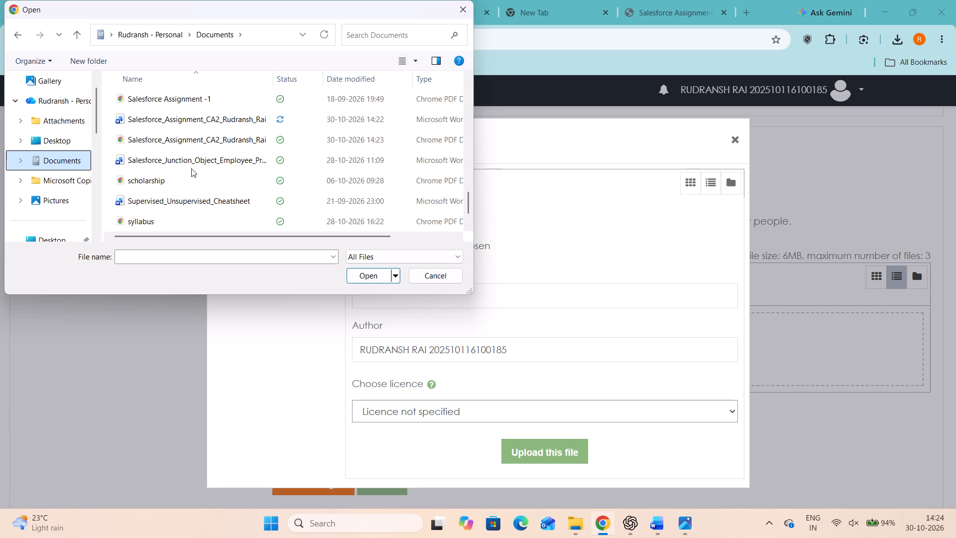
left_click(180, 142)
left_click(353, 272)
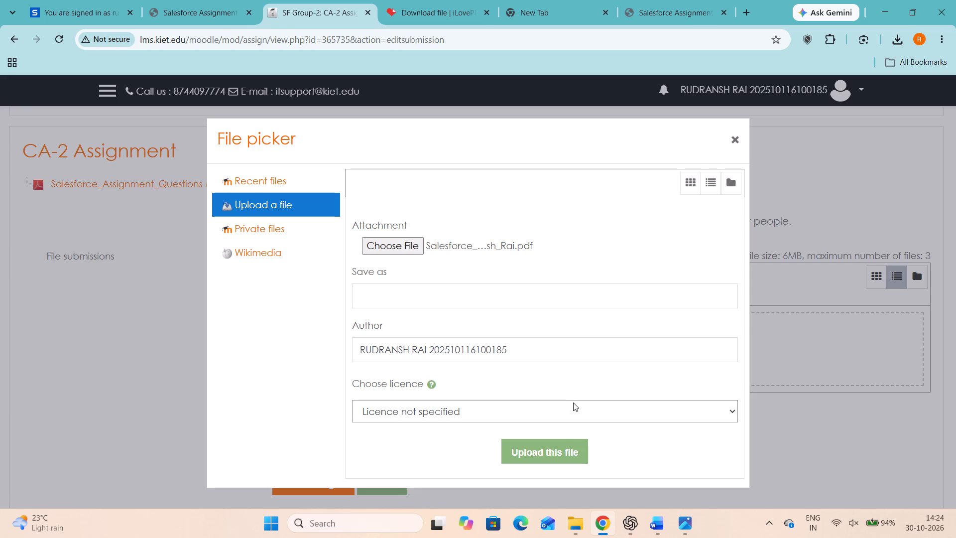
left_click(564, 451)
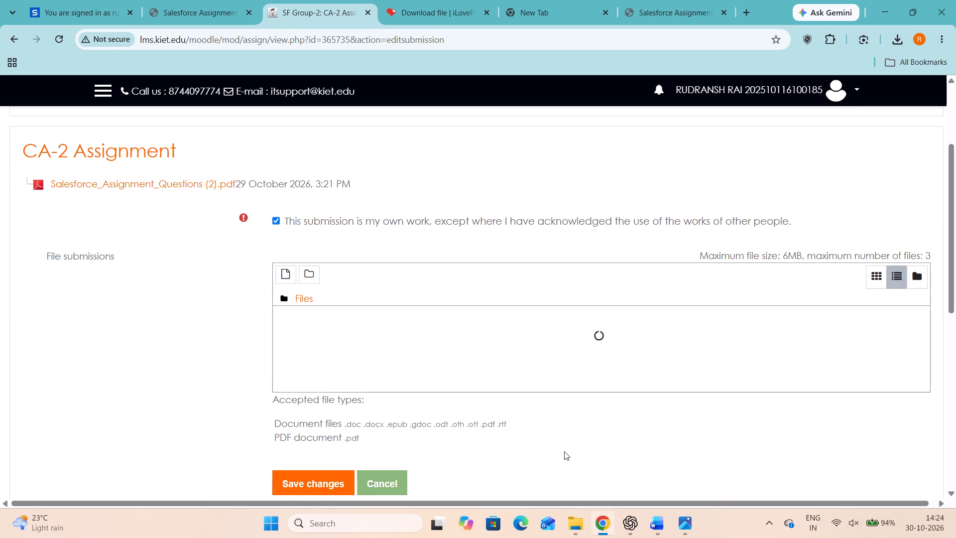
Select the uploaded PDF in the file submissions and save the changes to submit the CA-2 Assignment.
left_click(280, 310)
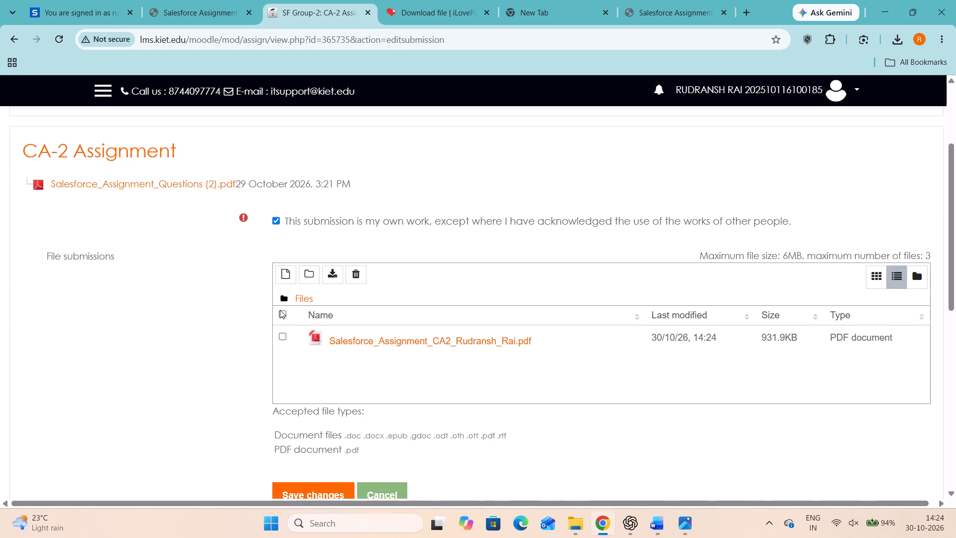
left_click(281, 312)
scroll(376, 379, "down", 1)
left_click(315, 453)
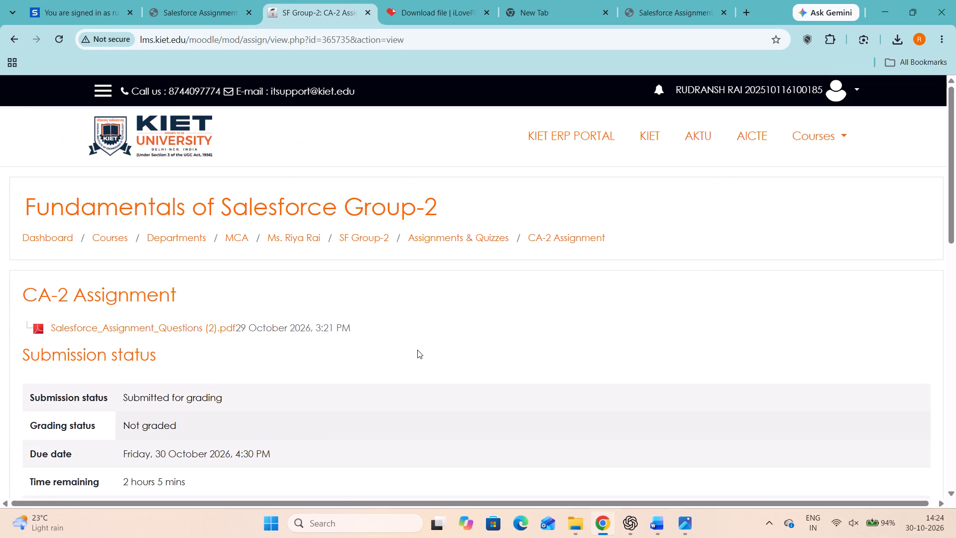
scroll(417, 350, "right", 1)
Close the iLovePDF, new tab, assignment PDF and LMS pages, and close the browser to return to the Word document.
left_click(487, 20)
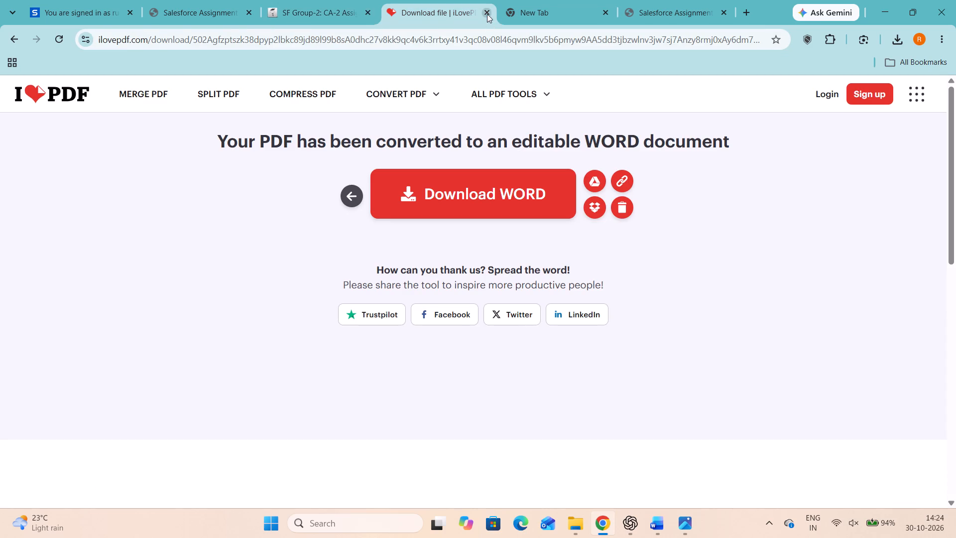
left_click(487, 13)
left_click(606, 11)
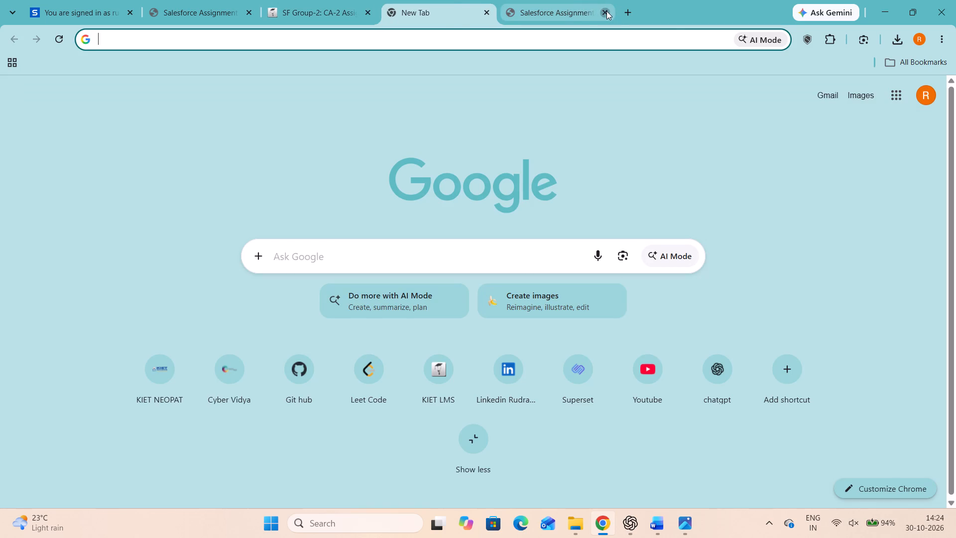
left_click(603, 7)
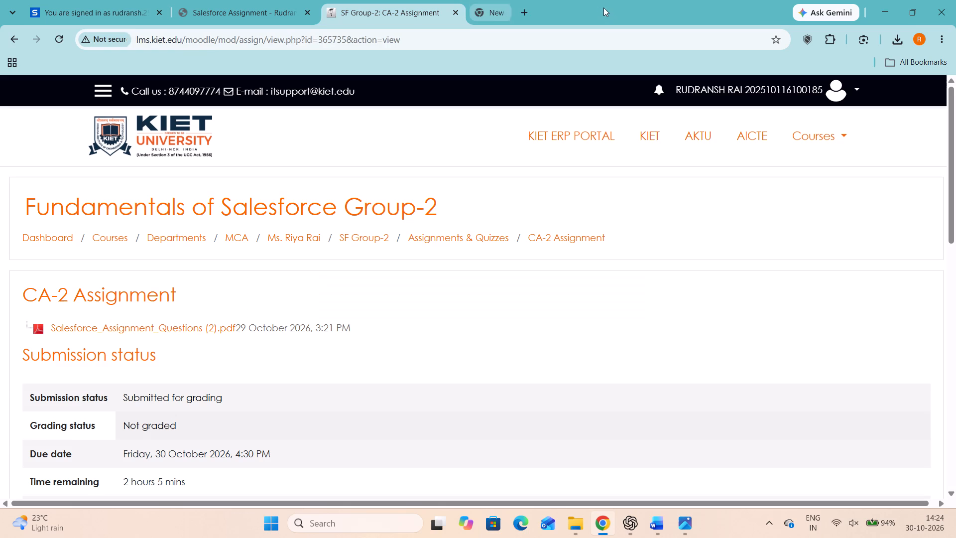
left_click(454, 10)
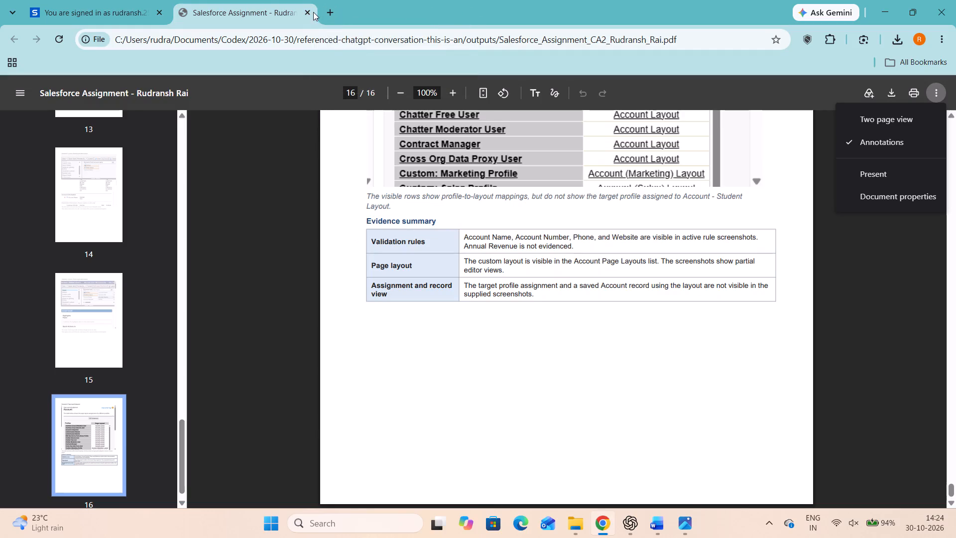
left_click(308, 12)
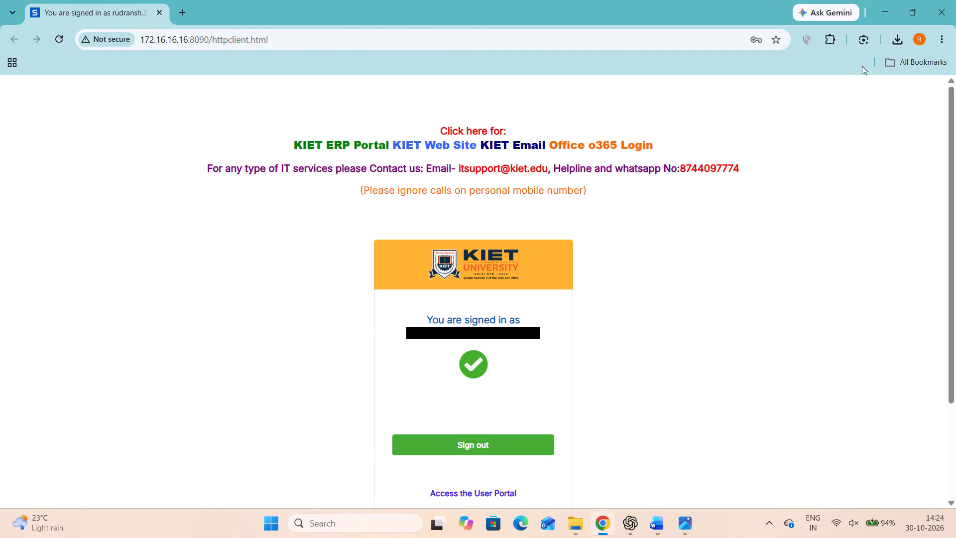
left_click(955, 0)
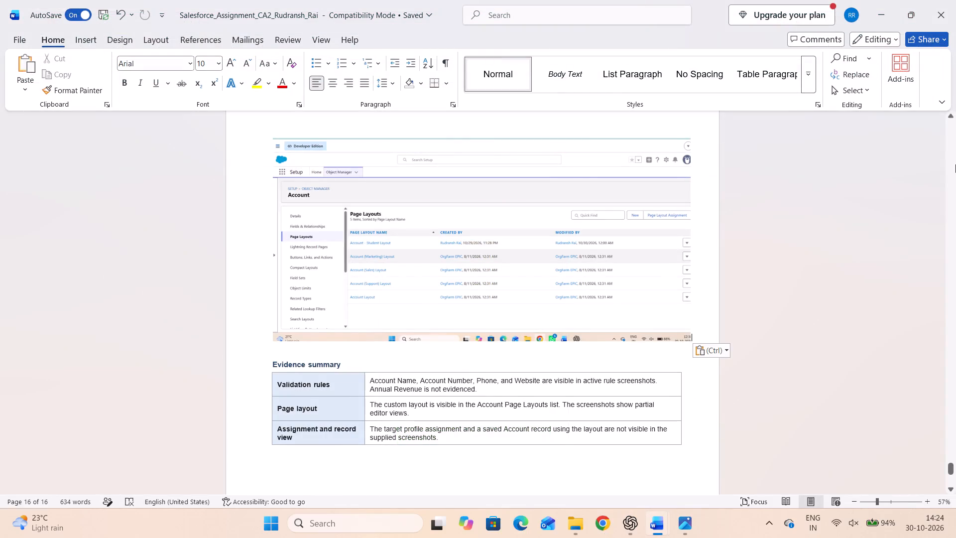
Close the Salesforce CA-2 assignment document in Word and all four open screenshot image windows.
left_click(939, 21)
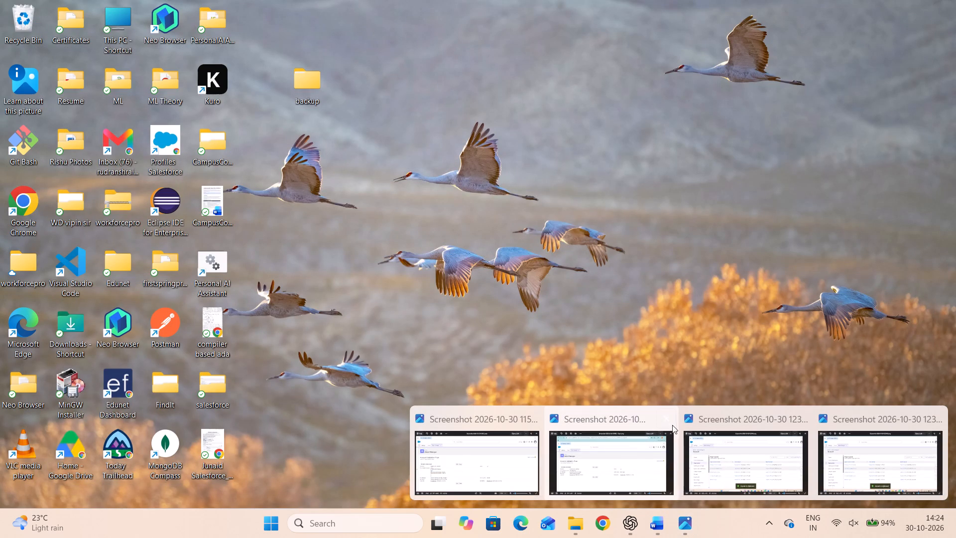
left_click(670, 415)
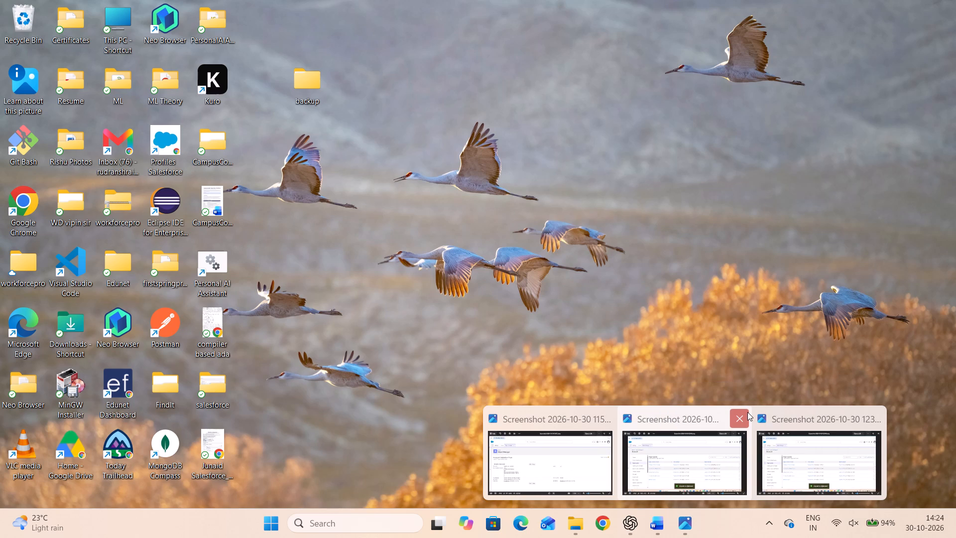
left_click(747, 412)
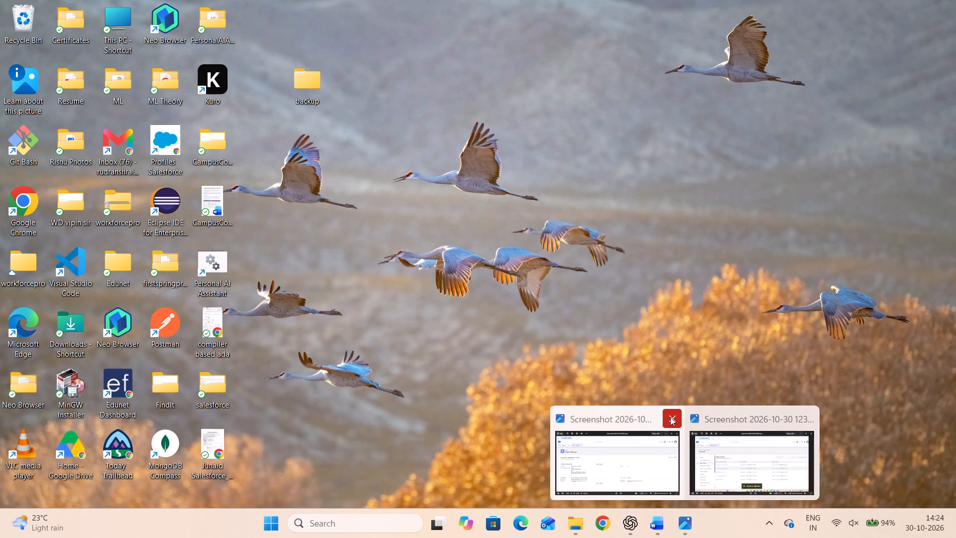
left_click(670, 417)
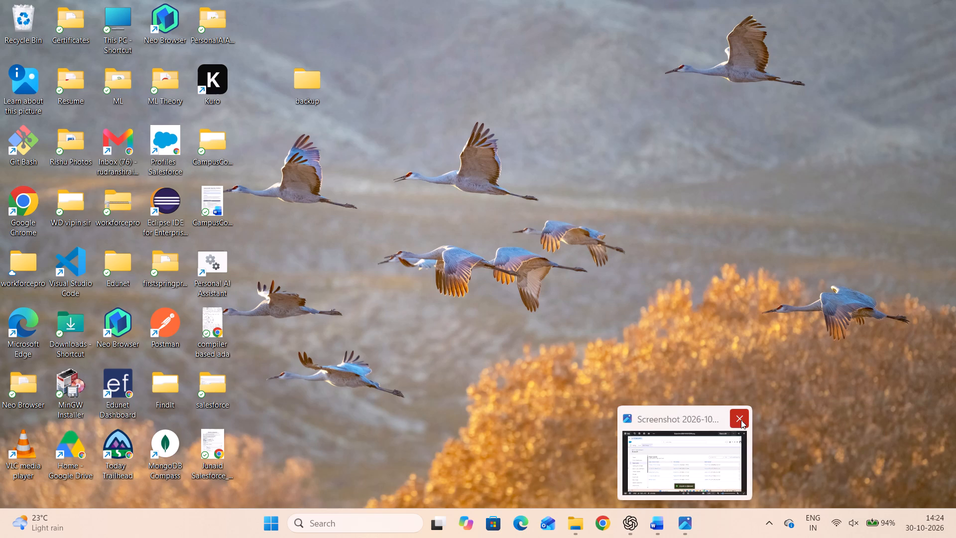
left_click(741, 420)
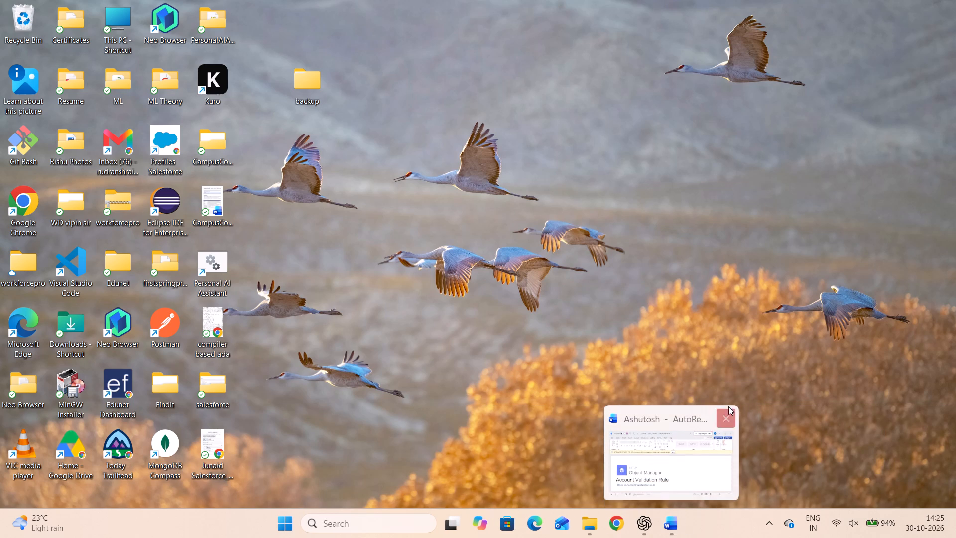
Close the remaining AutoRecovered Word document containing the Account Validation Rule page.
left_click(727, 420)
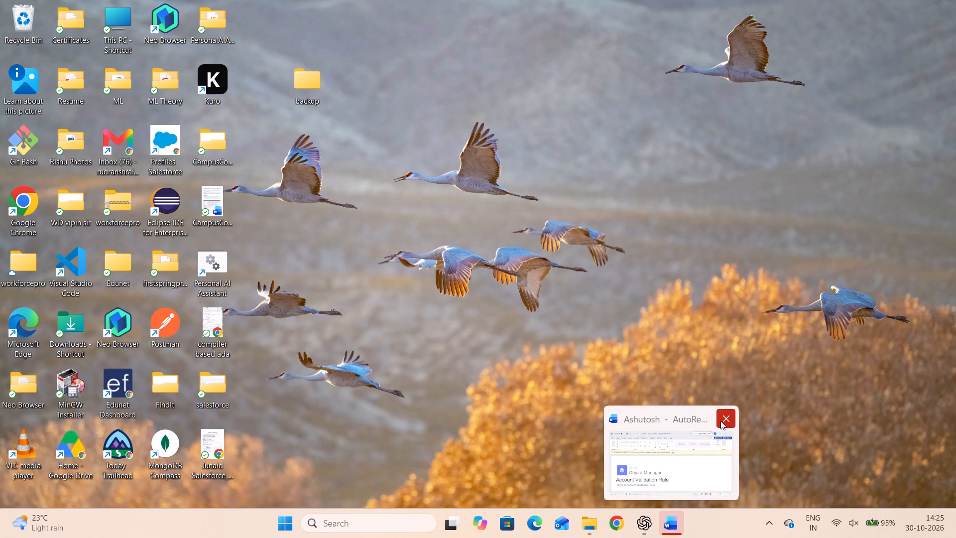
left_click(721, 421)
left_click(721, 421)
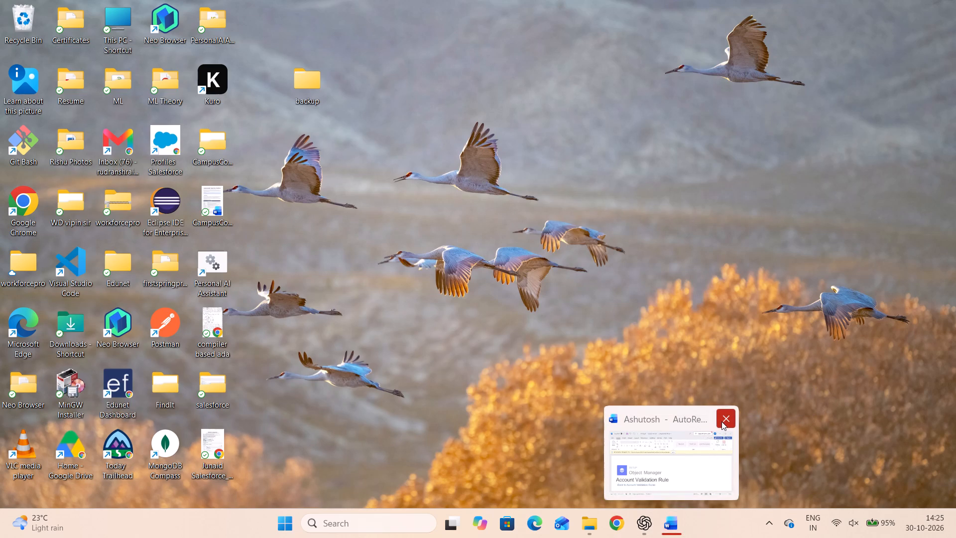